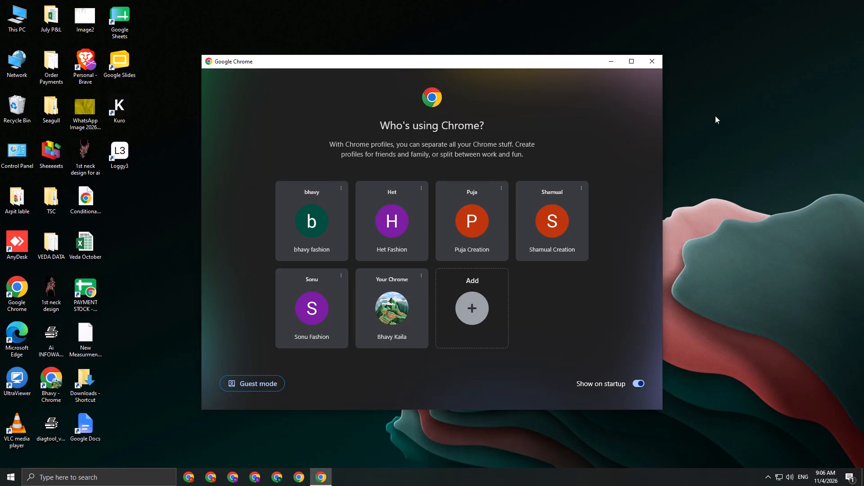
Close the Chrome profile selection window without choosing a profile.
{"action": "left_click", "coordinate": [640, 75]}
{"action": "left_click", "coordinate": [654, 62]}
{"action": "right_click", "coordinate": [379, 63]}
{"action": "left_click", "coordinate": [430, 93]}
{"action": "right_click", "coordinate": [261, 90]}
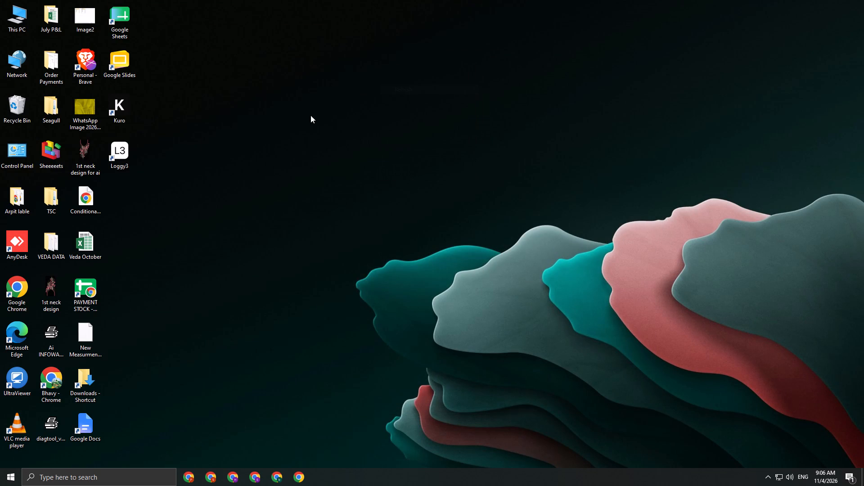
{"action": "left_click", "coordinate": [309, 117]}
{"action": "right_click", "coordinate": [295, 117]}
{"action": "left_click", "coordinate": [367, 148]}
Launch the Kuro application from its desktop shortcut.
{"action": "double_click", "coordinate": [118, 112]}
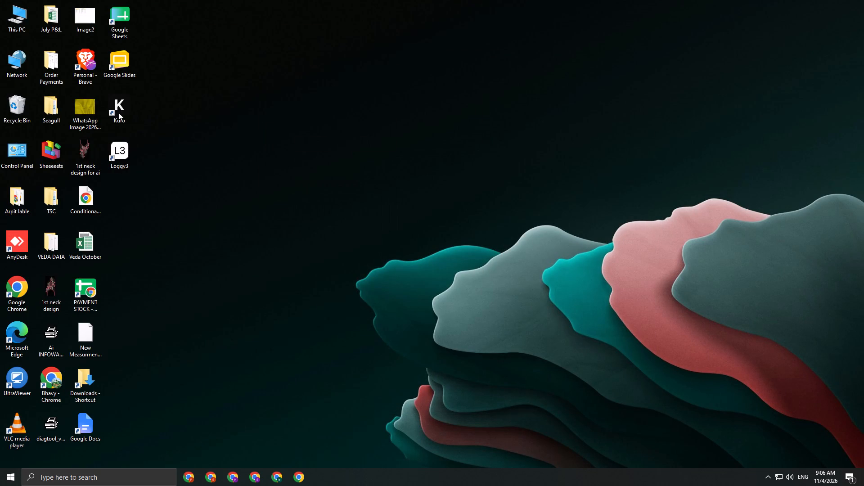
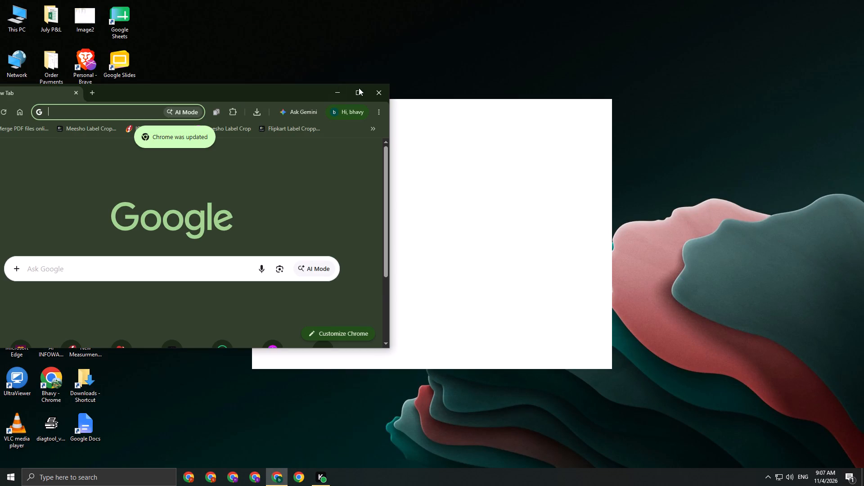
Maximize the Chrome window and open the Meesho Supplier Panel from the new tab page's shortcuts.
{"action": "left_click", "coordinate": [361, 90]}
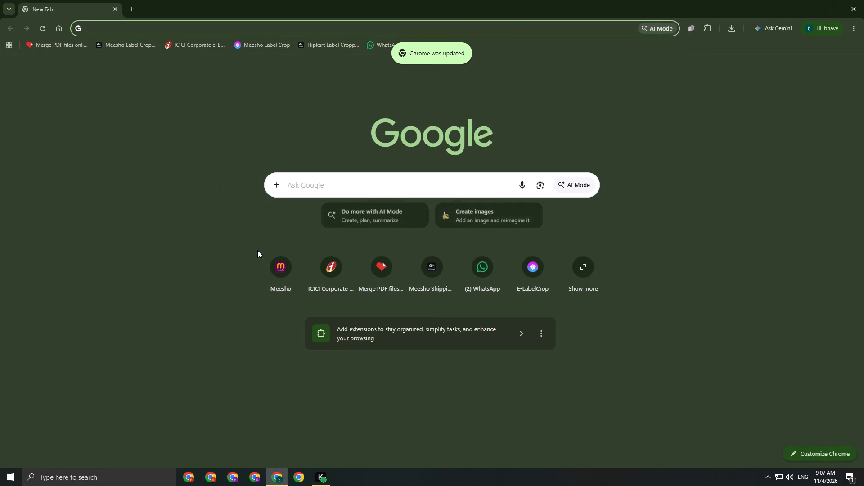
{"action": "left_click", "coordinate": [261, 261]}
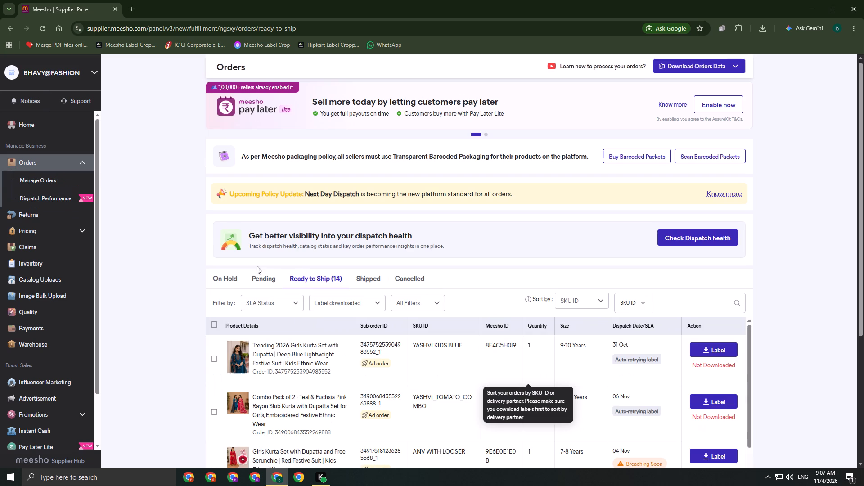
Select all orders in the Pending list and accept them, confirming their move to Ready to Ship.
{"action": "left_click", "coordinate": [228, 274]}
{"action": "left_click", "coordinate": [261, 272]}
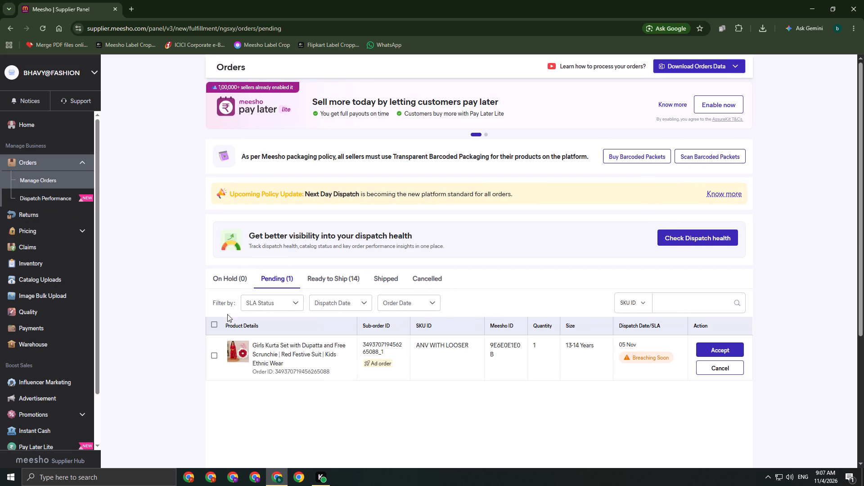
{"action": "left_click", "coordinate": [211, 319]}
{"action": "left_click", "coordinate": [227, 328]}
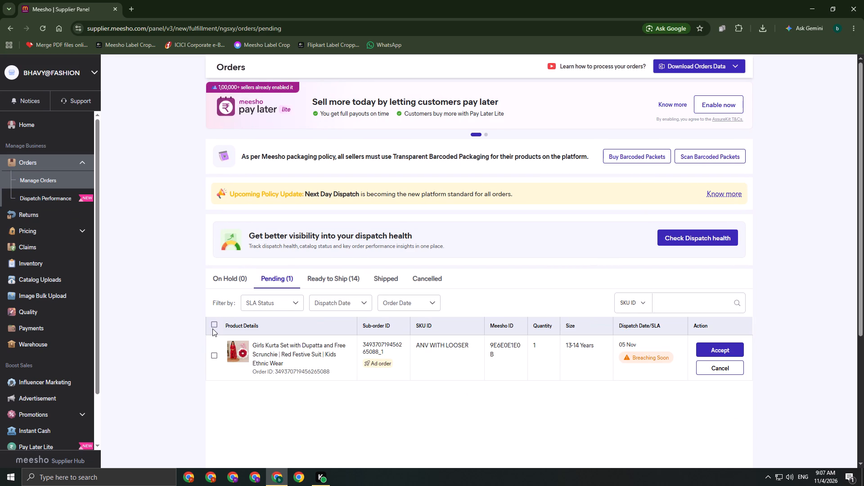
{"action": "left_click", "coordinate": [212, 328]}
{"action": "left_click", "coordinate": [816, 449]}
{"action": "left_click", "coordinate": [370, 278]}
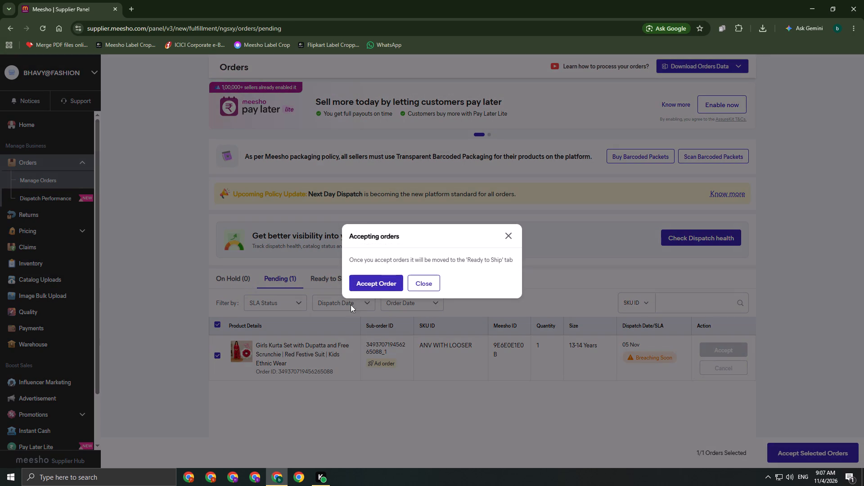
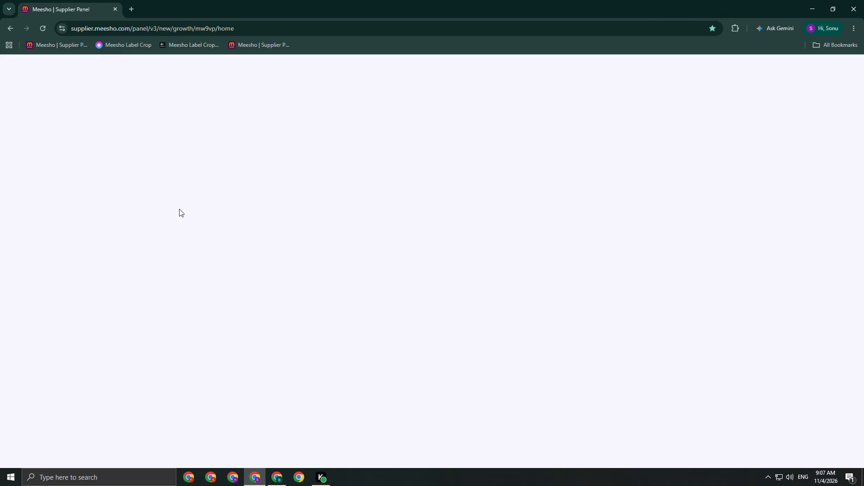
Open the SHAMUAL@CREATION shop's orders, select all pending orders and accept them into Ready to Ship.
{"action": "left_click", "coordinate": [54, 165]}
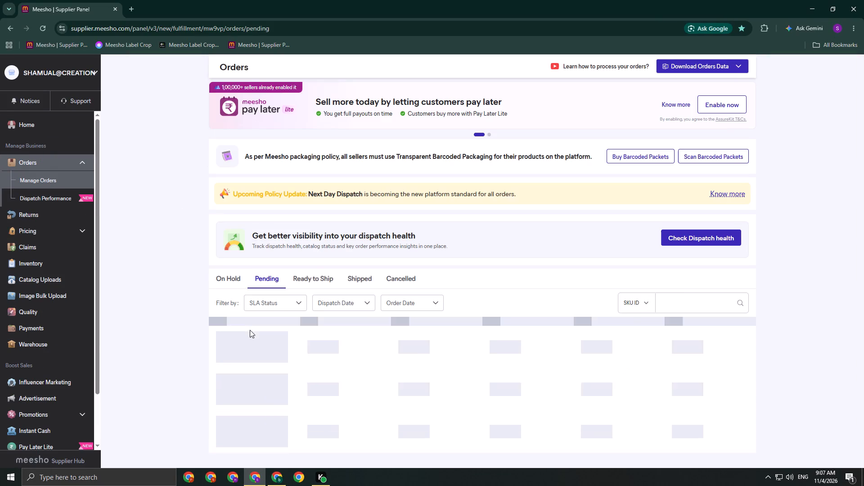
{"action": "left_click", "coordinate": [214, 324]}
{"action": "left_click", "coordinate": [786, 446]}
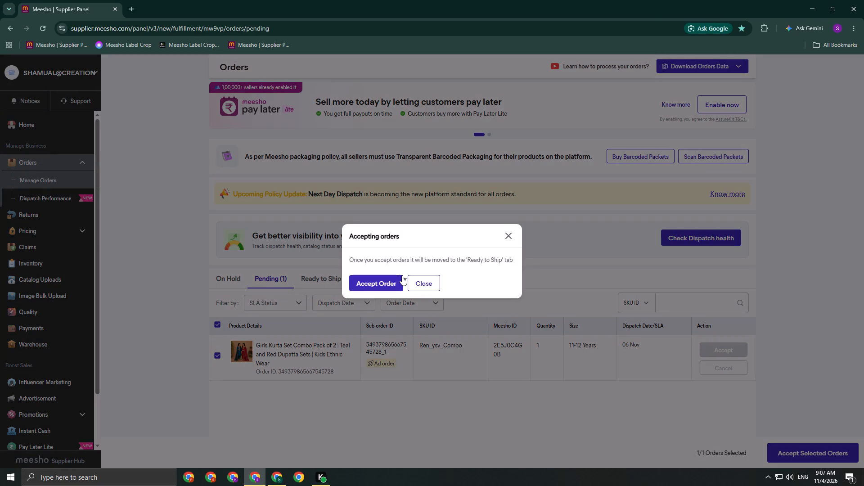
{"action": "left_click", "coordinate": [388, 282]}
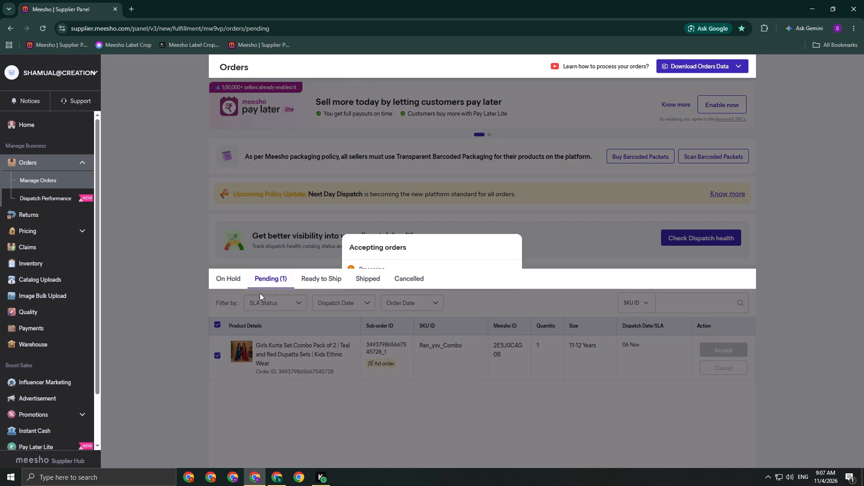
{"action": "left_click", "coordinate": [238, 287]}
{"action": "left_click", "coordinate": [276, 276]}
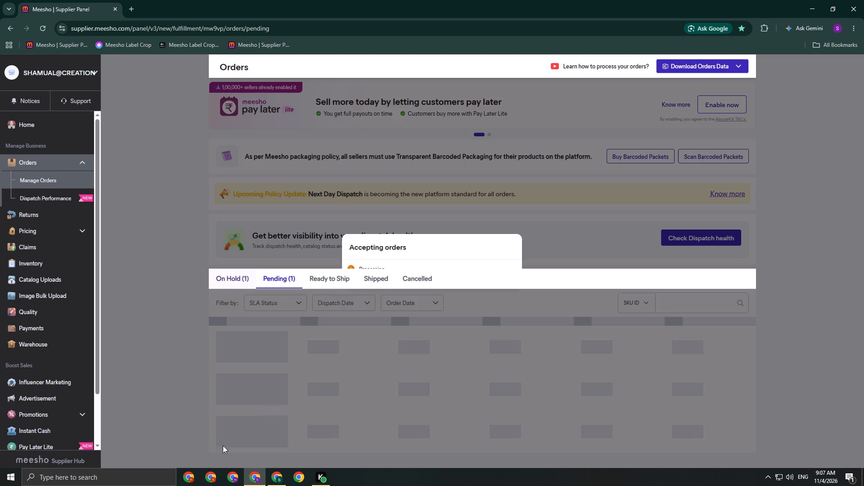
Switch to the HET@FASHION Chrome profile, open its Meesho orders, and accept all pending orders.
{"action": "left_click", "coordinate": [228, 481]}
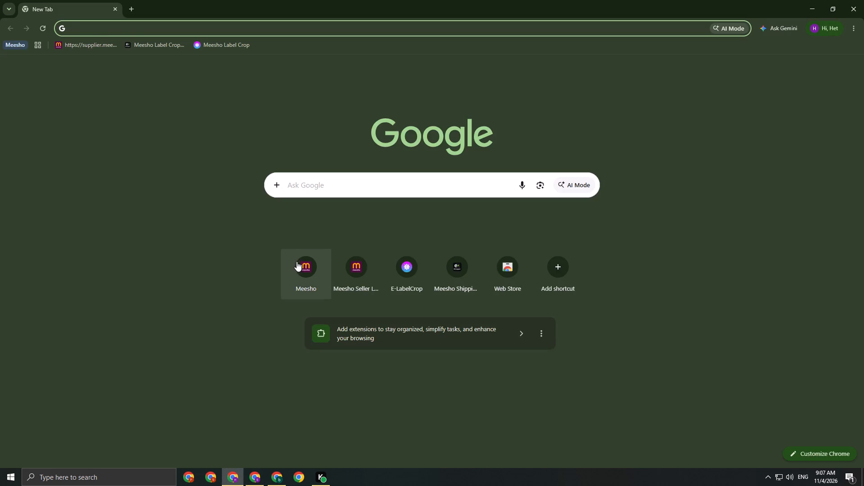
{"action": "left_click", "coordinate": [301, 261]}
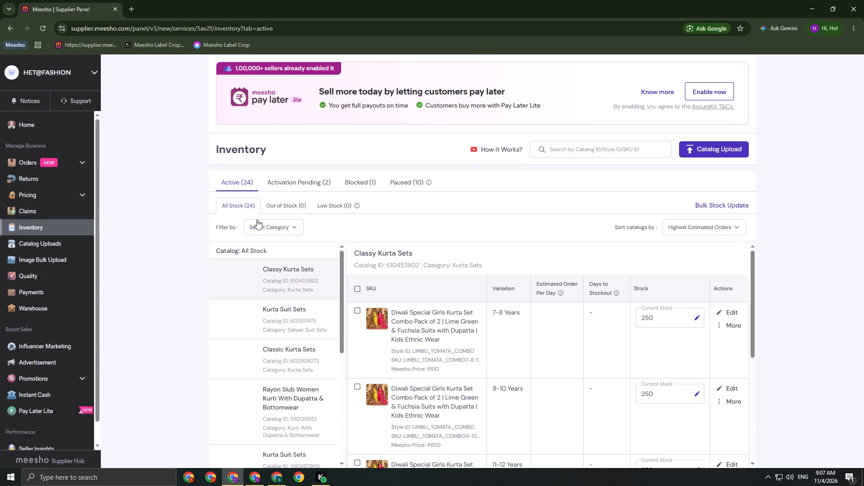
{"action": "left_click", "coordinate": [42, 157]}
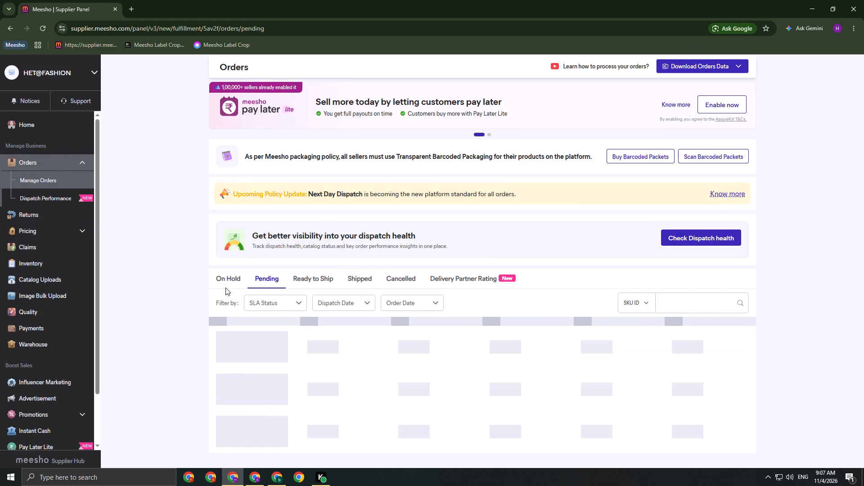
{"action": "left_click", "coordinate": [213, 324]}
{"action": "left_click", "coordinate": [809, 459]}
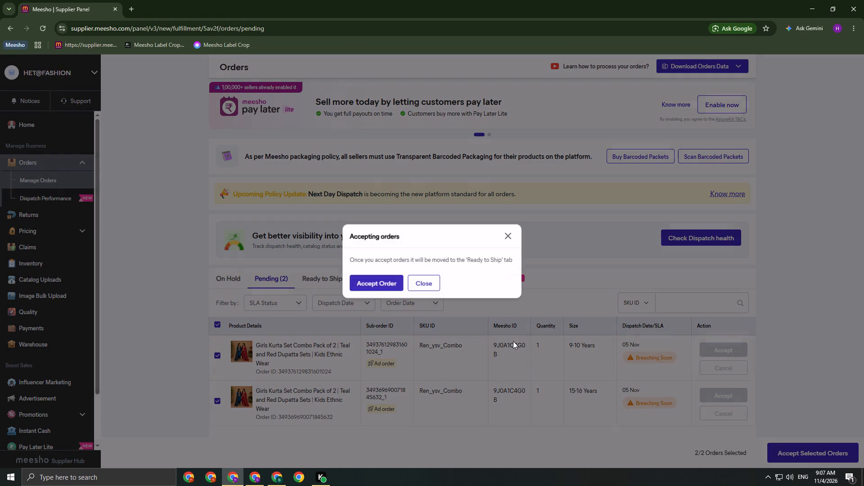
{"action": "left_click", "coordinate": [378, 282]}
{"action": "left_click", "coordinate": [219, 283]}
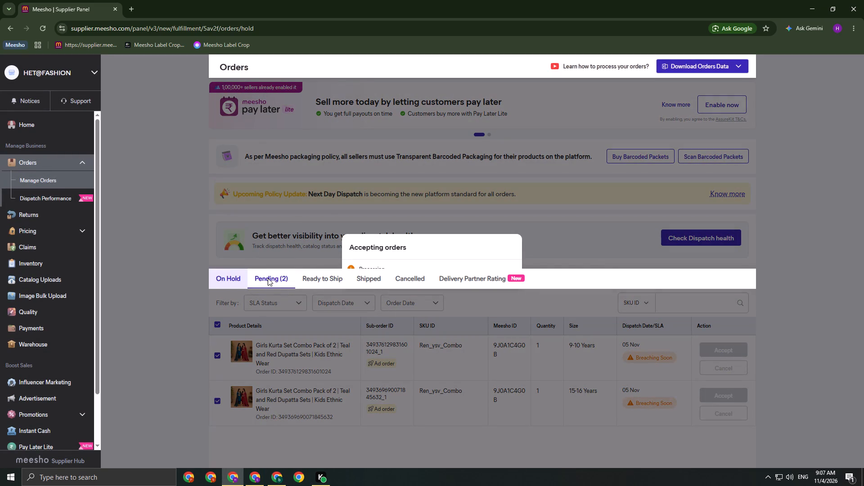
{"action": "left_click", "coordinate": [268, 278]}
Open the Meesho supplier site from the new tab shortcuts in the two remaining Chrome profiles, SONAL@FASHION's first.
{"action": "left_click", "coordinate": [210, 482]}
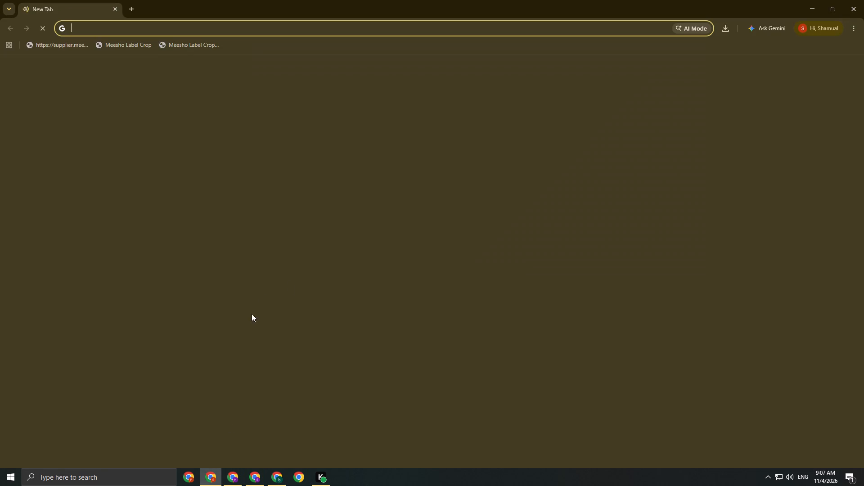
{"action": "left_click", "coordinate": [262, 272]}
{"action": "left_click", "coordinate": [186, 483]}
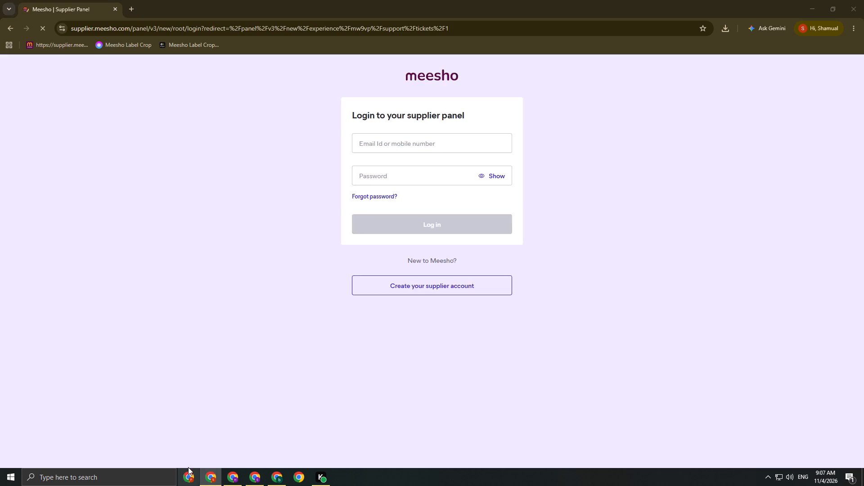
{"action": "left_click", "coordinate": [432, 286]}
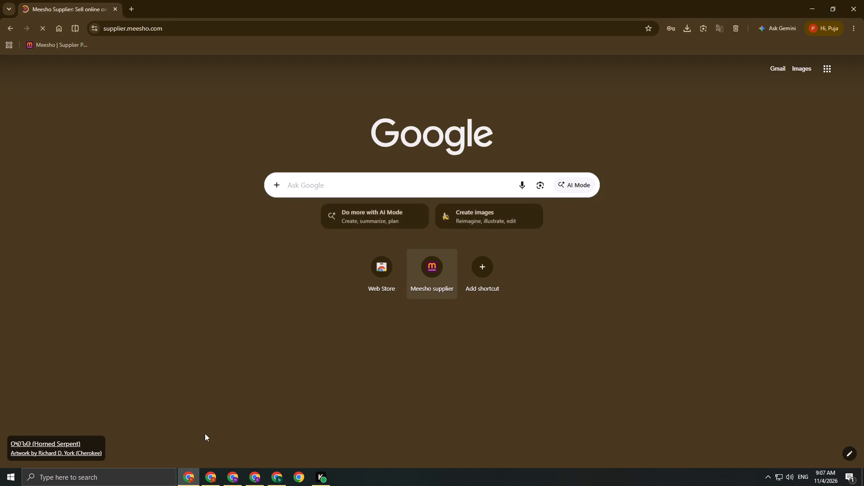
Return to the SONAL@FASHION window, accept all its pending orders, and check the Ready to Ship and Pending lists.
{"action": "left_click", "coordinate": [213, 470]}
{"action": "left_click", "coordinate": [44, 166]}
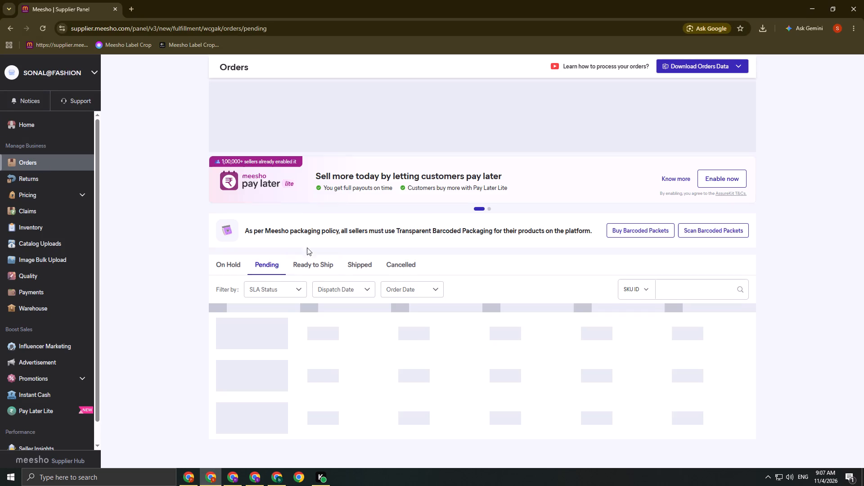
{"action": "left_click", "coordinate": [213, 238]}
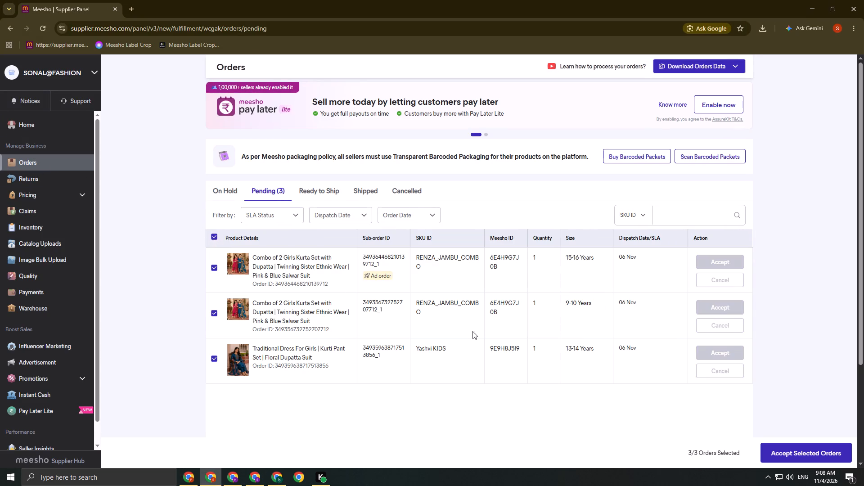
{"action": "left_click", "coordinate": [772, 449]}
{"action": "left_click", "coordinate": [388, 281]}
{"action": "left_click", "coordinate": [218, 183]}
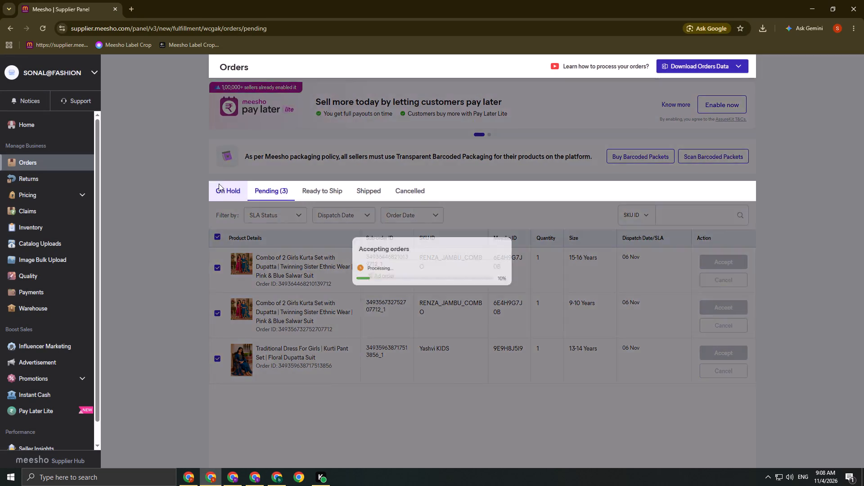
{"action": "left_click", "coordinate": [280, 188]}
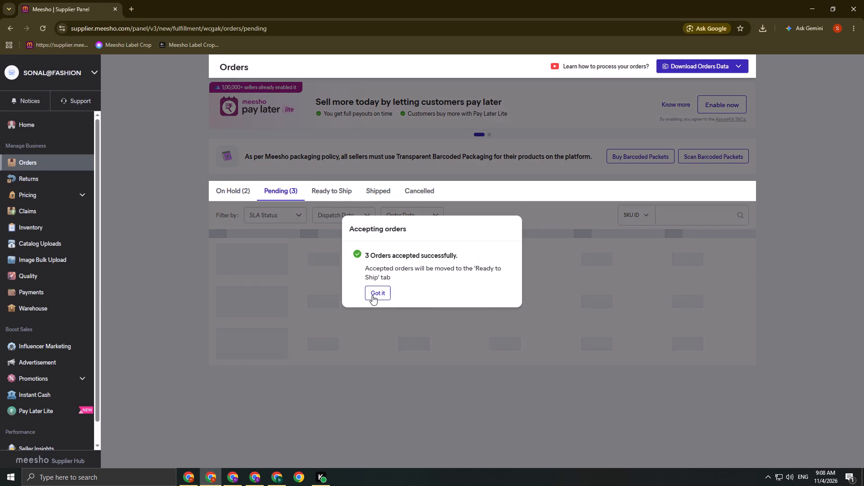
{"action": "left_click", "coordinate": [372, 295]}
{"action": "left_click", "coordinate": [322, 191]}
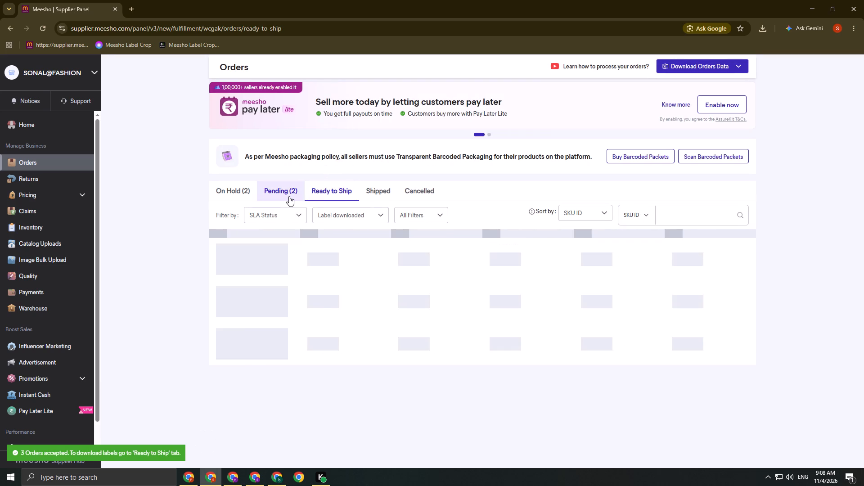
{"action": "left_click", "coordinate": [288, 196]}
{"action": "left_click", "coordinate": [335, 192]}
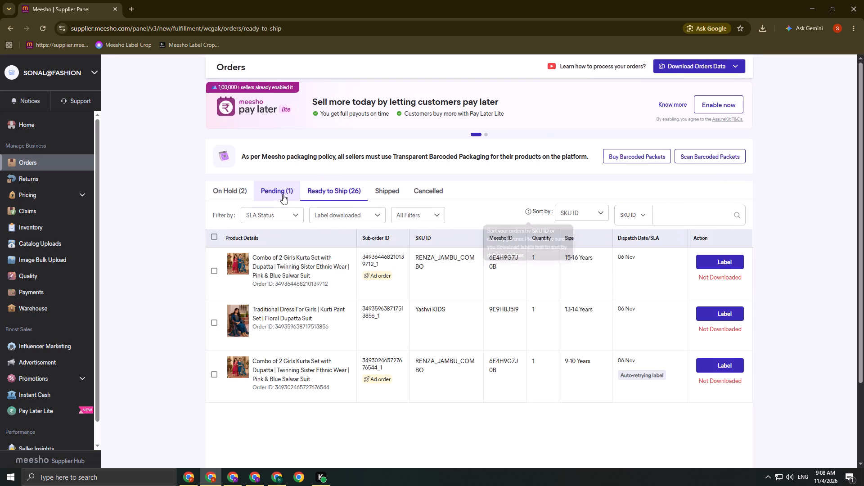
{"action": "left_click", "coordinate": [283, 194]}
Switch to the first Chrome profile, log in to its supplier panel, and open Orders, dismissing the sale opt-in popup.
{"action": "left_click", "coordinate": [196, 474]}
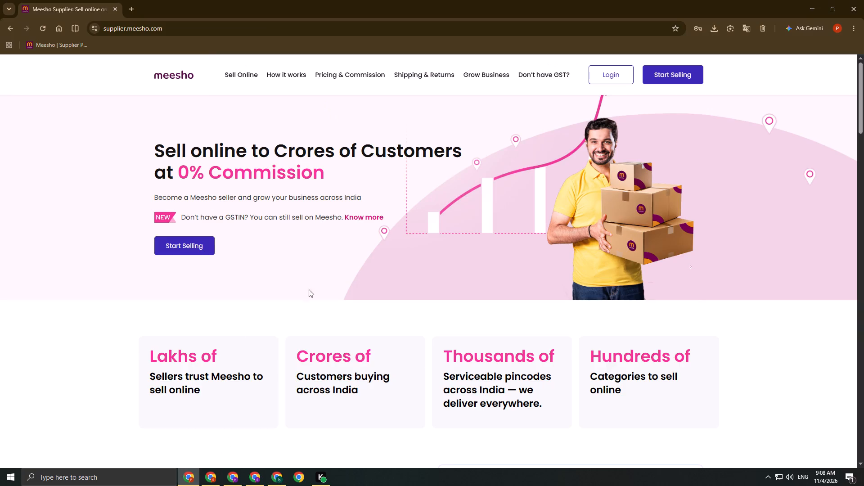
{"action": "left_click", "coordinate": [616, 72]}
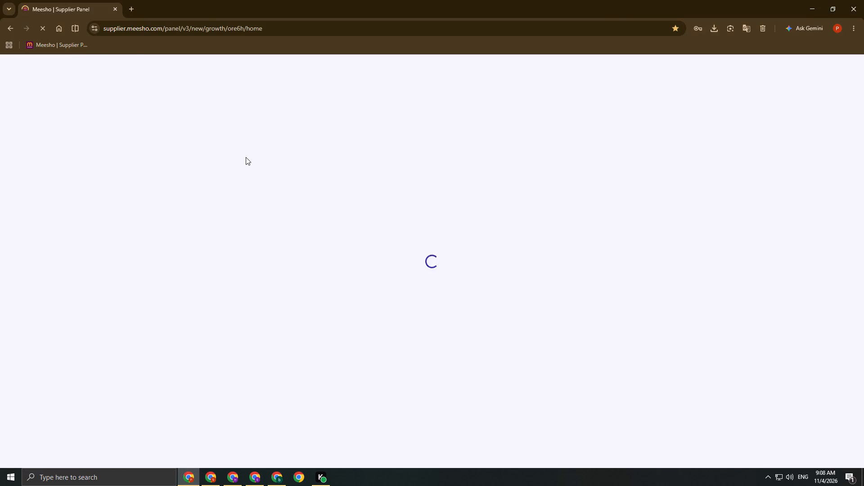
{"action": "left_click", "coordinate": [67, 163]}
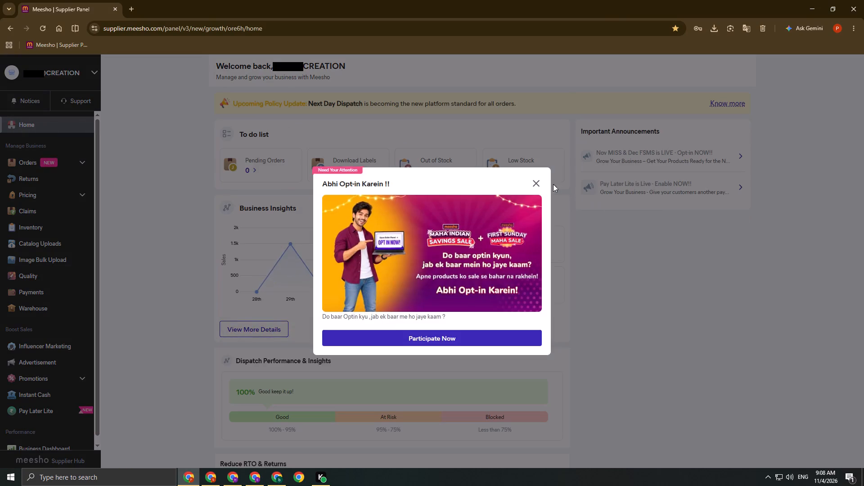
{"action": "left_click", "coordinate": [526, 180]}
{"action": "left_click", "coordinate": [533, 181]}
{"action": "left_click", "coordinate": [261, 181]}
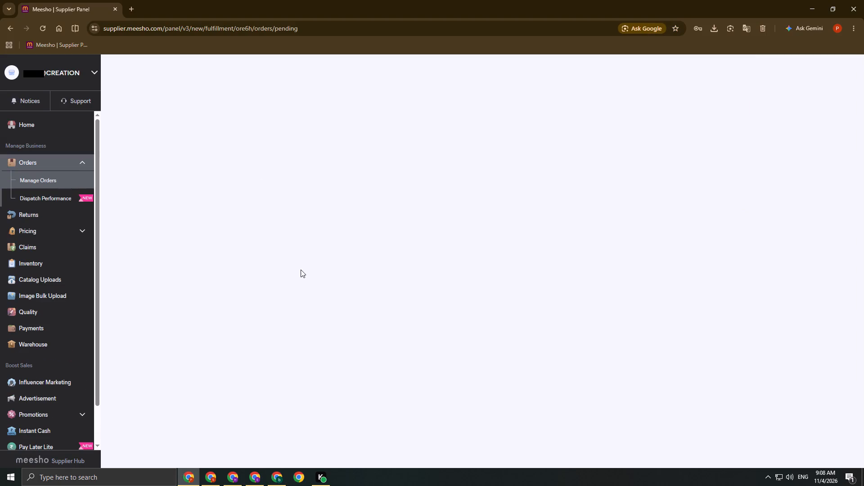
Review this shop's On Hold and Ready to Ship lists, checking the label status of its orders.
{"action": "left_click", "coordinate": [323, 279]}
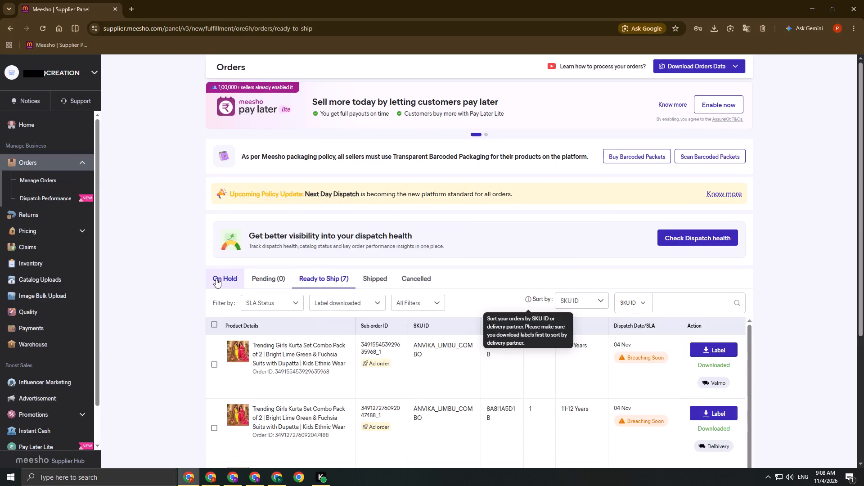
{"action": "left_click", "coordinate": [216, 278]}
{"action": "left_click", "coordinate": [325, 272]}
{"action": "scroll", "coordinate": [415, 217], "scroll_direction": "down", "scroll_amount": 9}
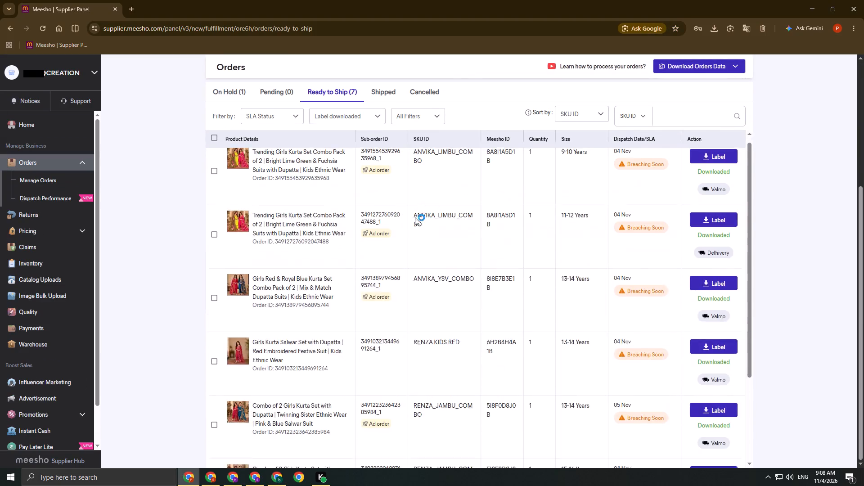
{"action": "scroll", "coordinate": [415, 217], "scroll_direction": "down", "scroll_amount": 2}
{"action": "scroll", "coordinate": [415, 217], "scroll_direction": "up", "scroll_amount": 6}
Switch to the BHAVY@FASHION window, dismiss the acceptance notice, and download labels for all Ready to Ship orders.
{"action": "left_click", "coordinate": [272, 485]}
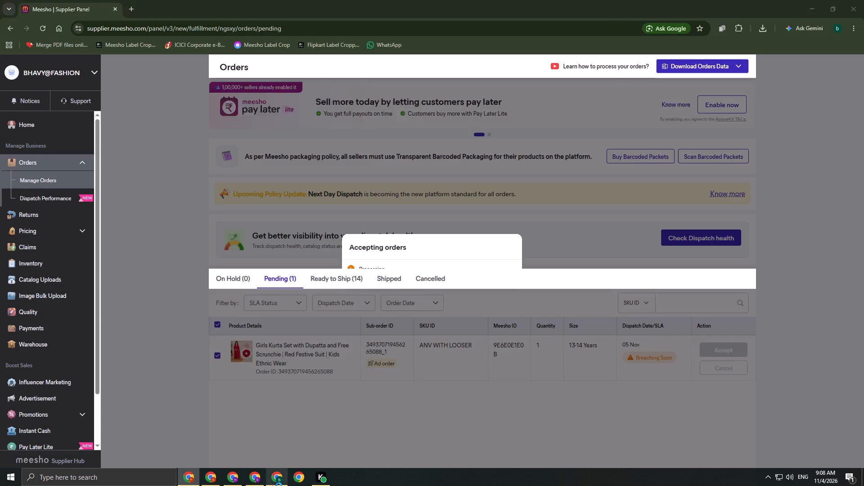
{"action": "left_click", "coordinate": [335, 275]}
{"action": "left_click", "coordinate": [280, 281]}
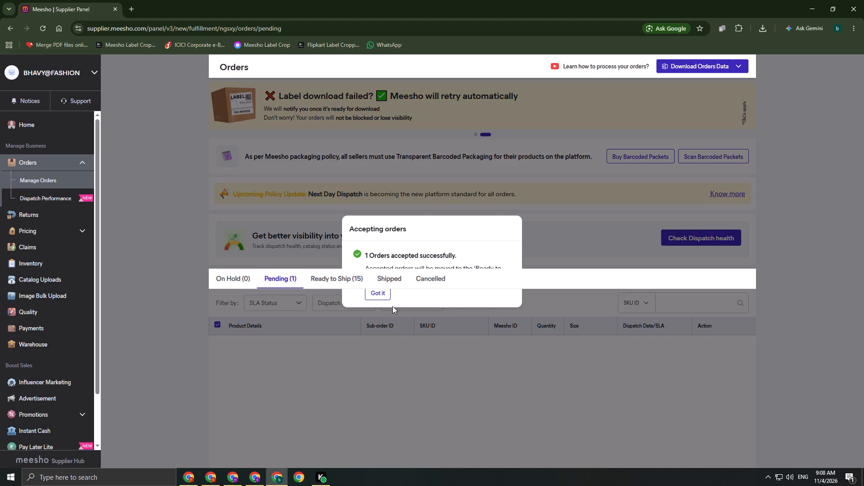
{"action": "left_click", "coordinate": [376, 296]}
{"action": "left_click", "coordinate": [333, 280]}
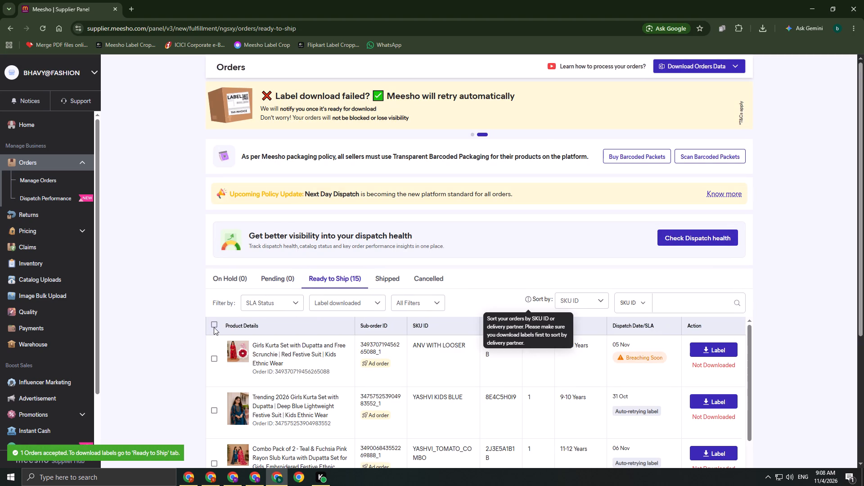
{"action": "left_click", "coordinate": [214, 327]}
{"action": "left_click", "coordinate": [808, 454]}
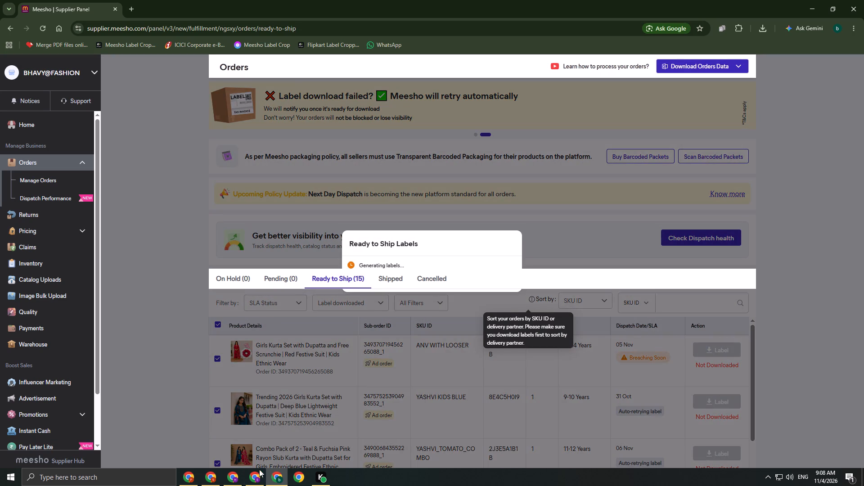
Switch to the SHAMUAL@CREATION window, dismiss the acceptance notice, and request labels for all Ready to Ship orders.
{"action": "left_click", "coordinate": [260, 485]}
{"action": "left_click", "coordinate": [310, 285]}
{"action": "left_click", "coordinate": [270, 281]}
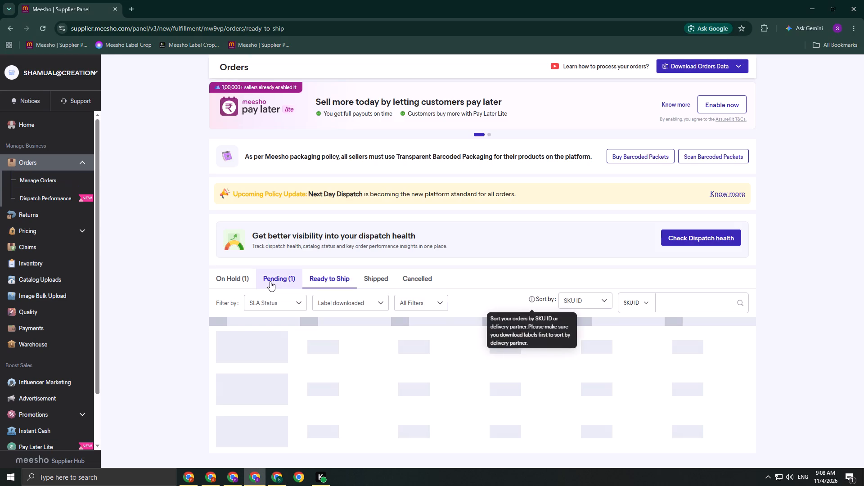
{"action": "left_click", "coordinate": [355, 300]}
{"action": "left_click", "coordinate": [378, 297]}
{"action": "left_click", "coordinate": [333, 280]}
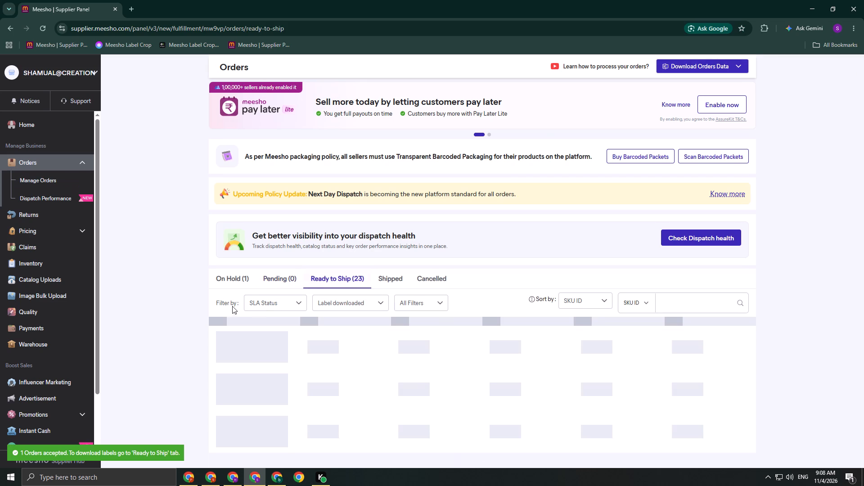
{"action": "left_click", "coordinate": [216, 320]}
{"action": "left_click", "coordinate": [820, 453]}
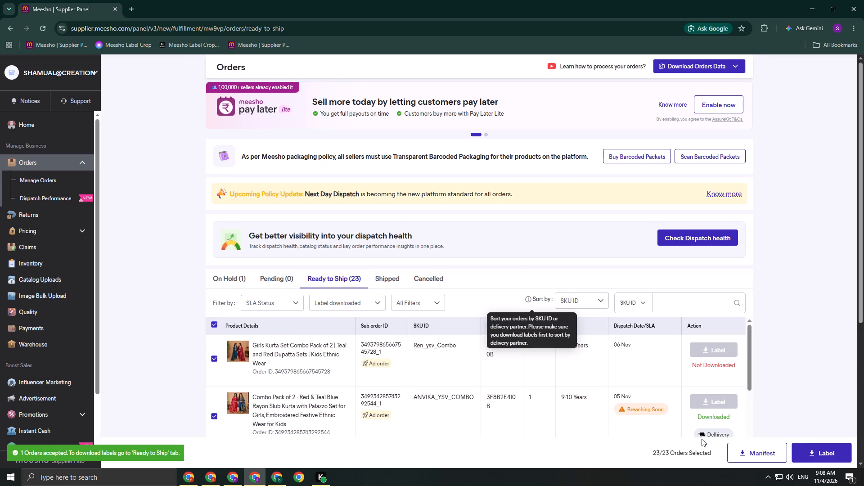
Switch to the HET@FASHION window, dismiss the acceptance notice, and request labels for all Ready to Ship orders.
{"action": "left_click", "coordinate": [227, 476]}
{"action": "left_click", "coordinate": [314, 261]}
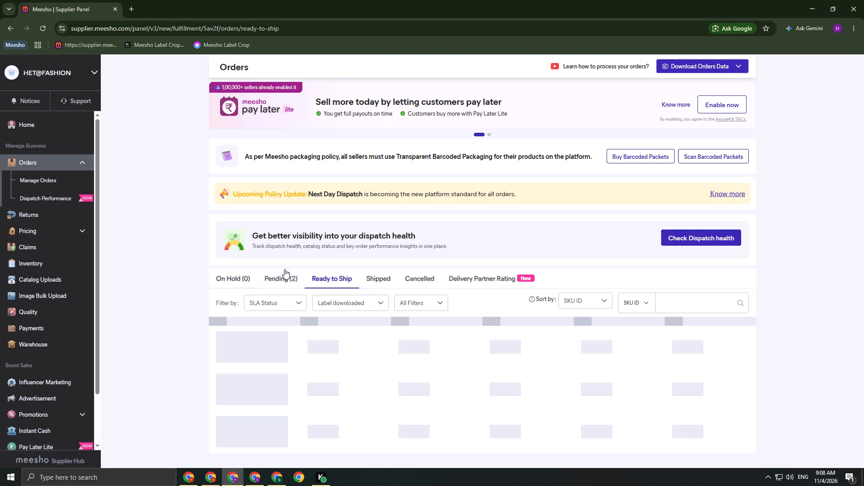
{"action": "left_click", "coordinate": [278, 270]}
{"action": "left_click", "coordinate": [381, 300]}
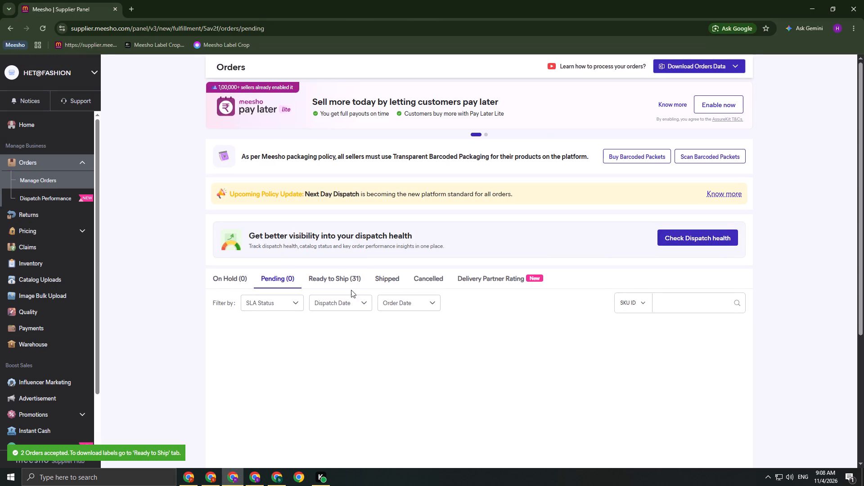
{"action": "left_click", "coordinate": [336, 281]}
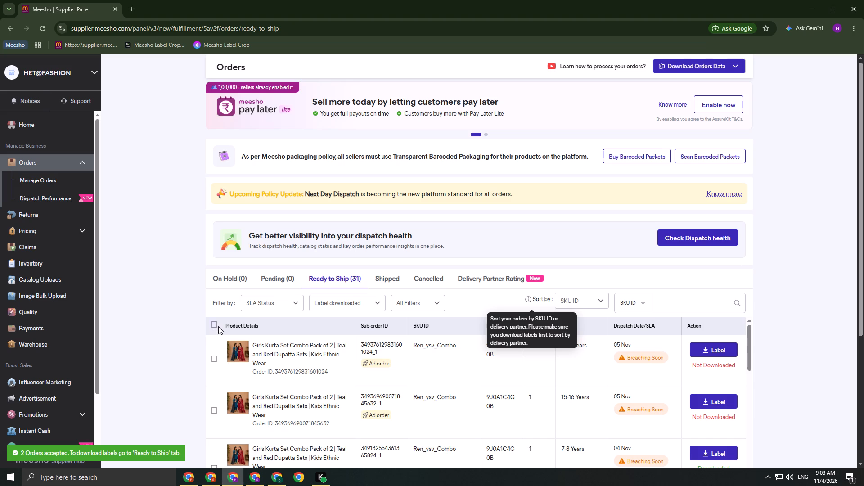
{"action": "left_click", "coordinate": [215, 324]}
{"action": "left_click", "coordinate": [853, 451]}
{"action": "left_click", "coordinate": [836, 452]}
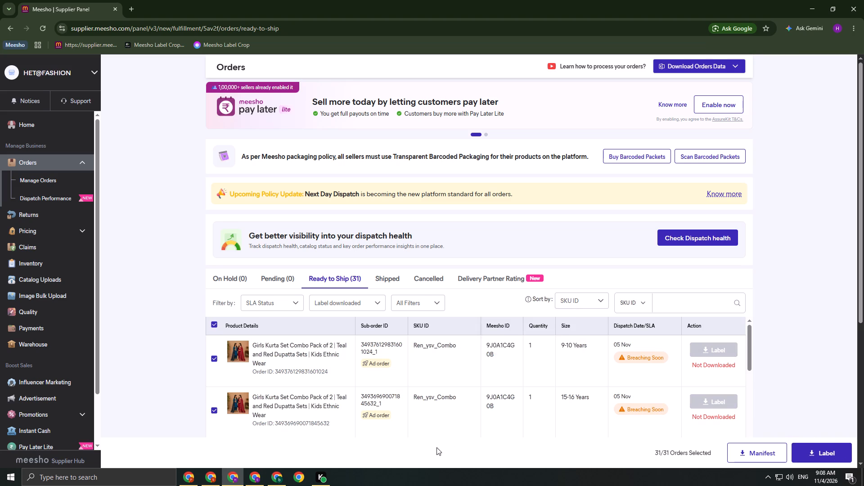
Switch to the SONAL@FASHION window and request labels for all Ready to Ship orders.
{"action": "left_click", "coordinate": [211, 485]}
{"action": "left_click", "coordinate": [357, 190]}
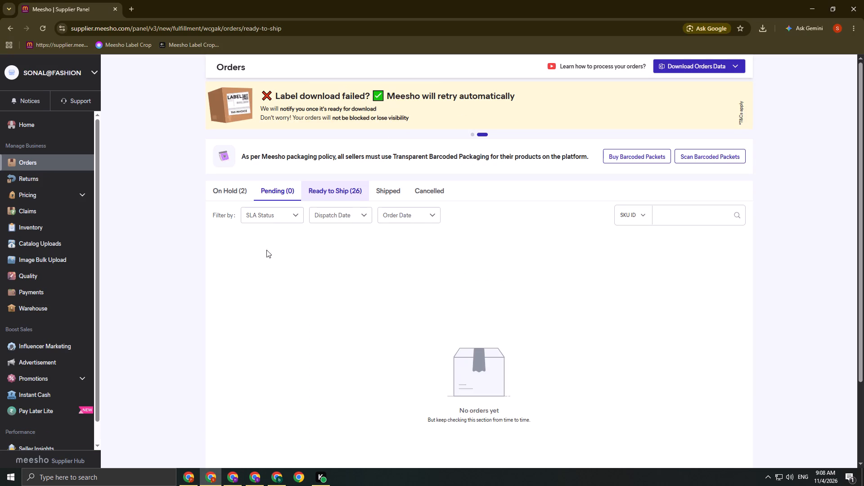
{"action": "left_click", "coordinate": [214, 236]}
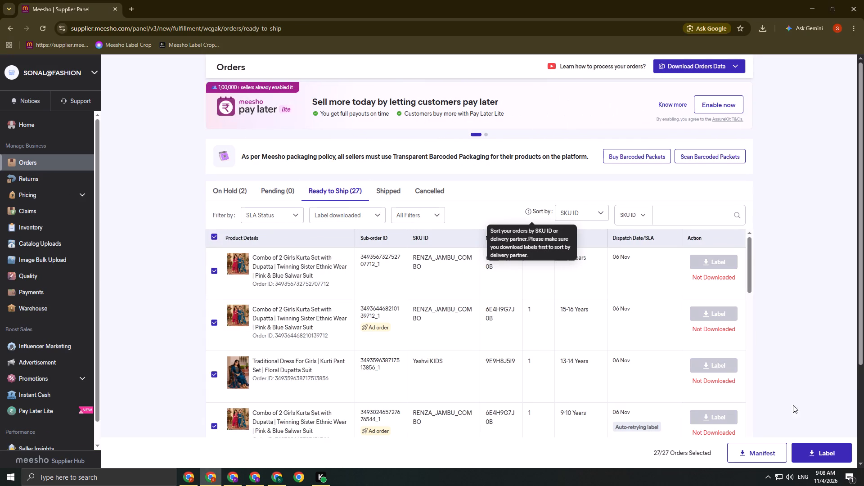
{"action": "left_click", "coordinate": [850, 453]}
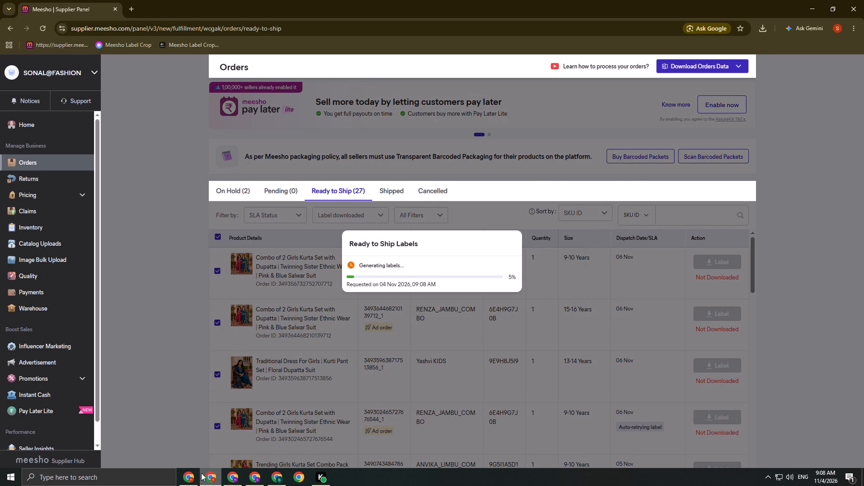
Switch to the remaining CREATION shop's window and request labels for all of its Ready to Ship orders.
{"action": "left_click", "coordinate": [197, 473]}
{"action": "left_click", "coordinate": [213, 139]}
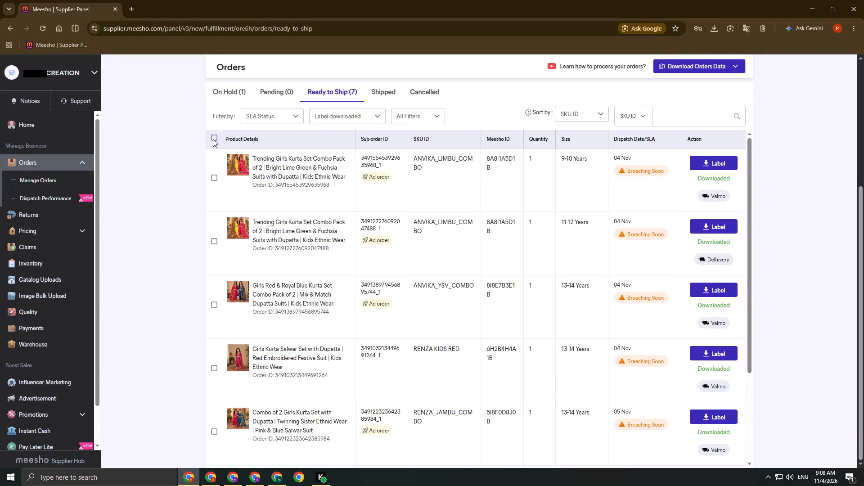
{"action": "left_click", "coordinate": [807, 452]}
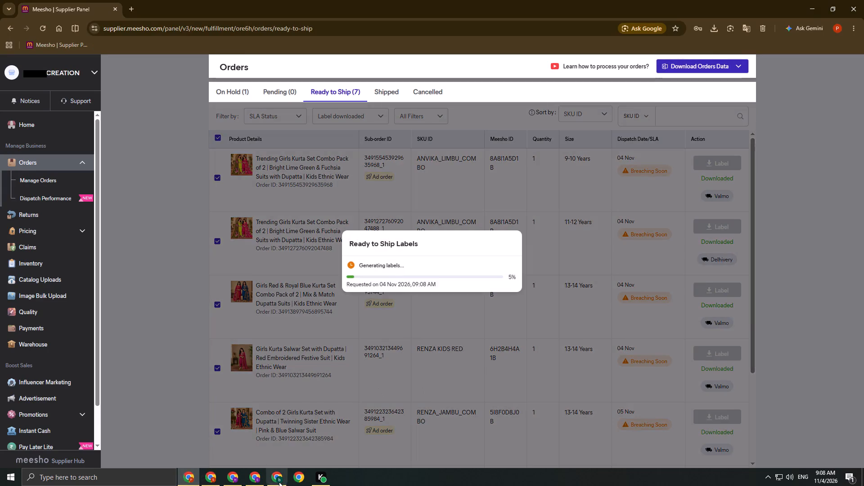
Check the label generation progress across the shop windows.
{"action": "left_click", "coordinate": [279, 482]}
{"action": "left_click", "coordinate": [249, 477]}
{"action": "left_click", "coordinate": [229, 479]}
{"action": "left_click", "coordinate": [215, 478]}
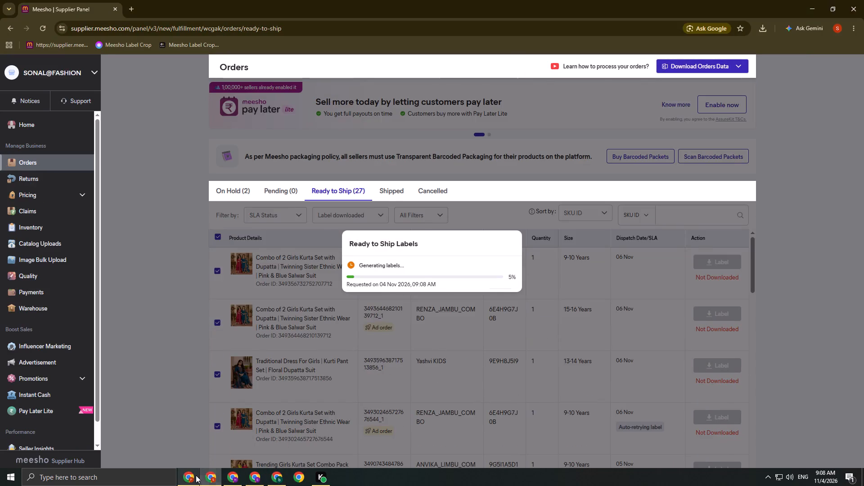
{"action": "left_click", "coordinate": [196, 475]}
In the BHAVY@FASHION window, refresh the orders view by alternating between Pending and Ready to Ship, and download the generated labels.
{"action": "left_click", "coordinate": [274, 485]}
{"action": "left_click", "coordinate": [278, 281]}
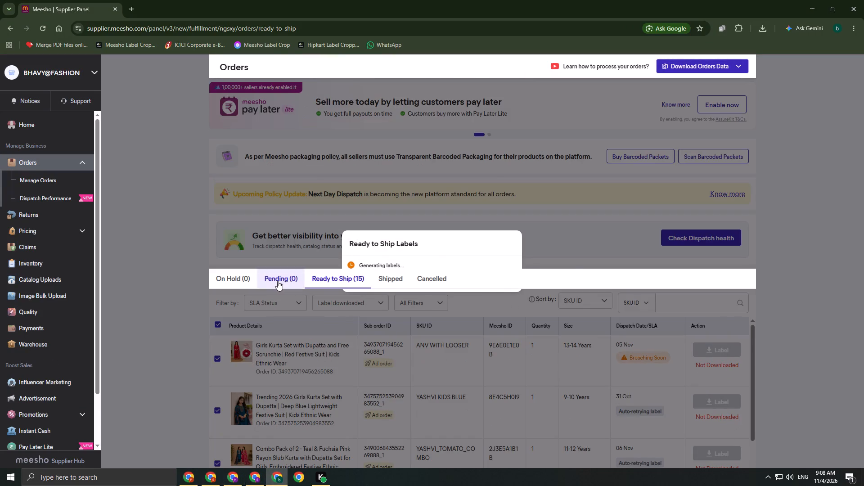
{"action": "left_click", "coordinate": [345, 277]}
{"action": "left_click", "coordinate": [283, 276]}
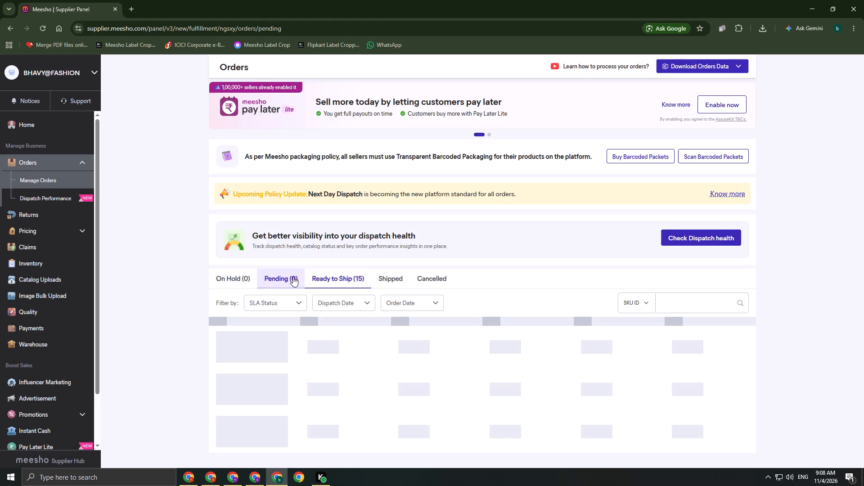
{"action": "left_click", "coordinate": [321, 277]}
{"action": "left_click", "coordinate": [278, 276]}
{"action": "left_click", "coordinate": [325, 274]}
{"action": "left_click", "coordinate": [271, 279]}
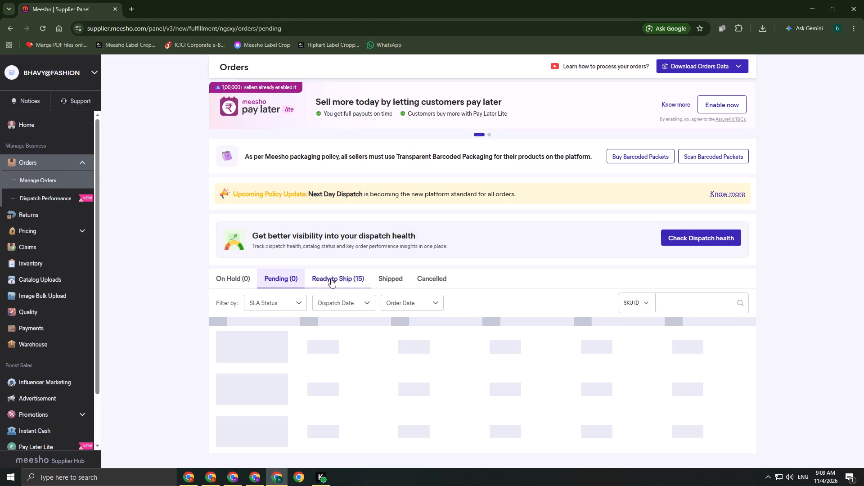
{"action": "left_click", "coordinate": [331, 278]}
{"action": "left_click", "coordinate": [276, 280]}
{"action": "left_click", "coordinate": [322, 278]}
{"action": "left_click", "coordinate": [291, 278]}
{"action": "left_click", "coordinate": [325, 274]}
{"action": "left_click", "coordinate": [292, 274]}
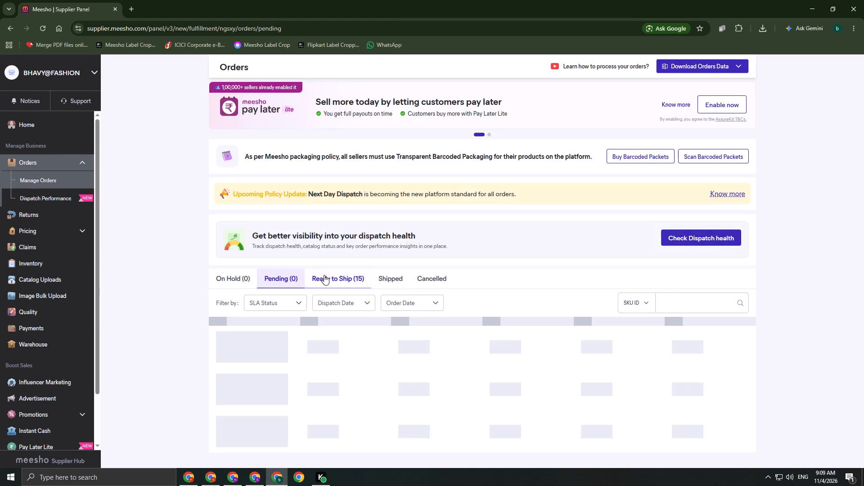
{"action": "left_click", "coordinate": [324, 275]}
{"action": "left_click", "coordinate": [377, 297]}
Download the generated Ready to Ship labels in the SHAMUAL@CREATION and HET@FASHION windows.
{"action": "left_click", "coordinate": [251, 480]}
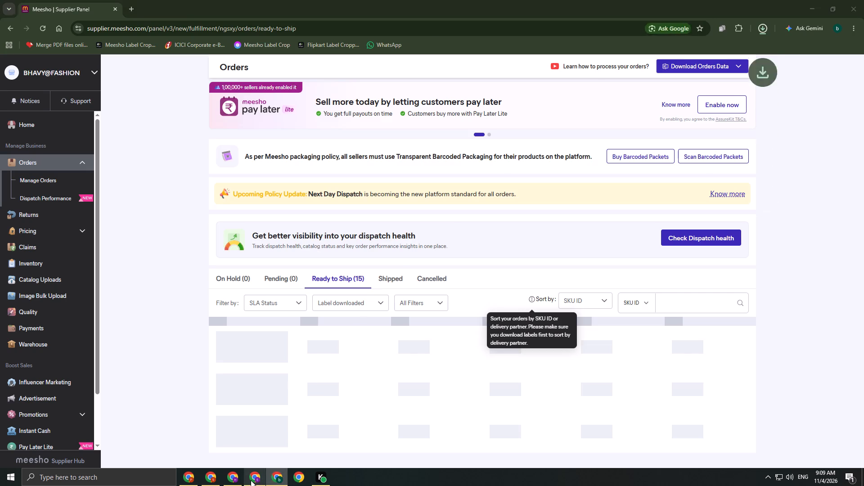
{"action": "left_click", "coordinate": [384, 297]}
{"action": "left_click", "coordinate": [233, 480]}
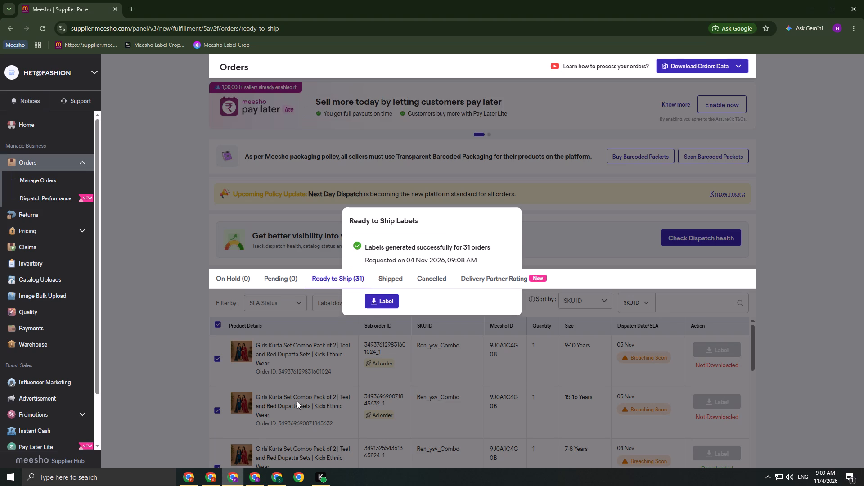
{"action": "left_click", "coordinate": [384, 306]}
In the SONAL@FASHION window, refresh the Ready to Ship orders and download their generated labels.
{"action": "left_click", "coordinate": [206, 485]}
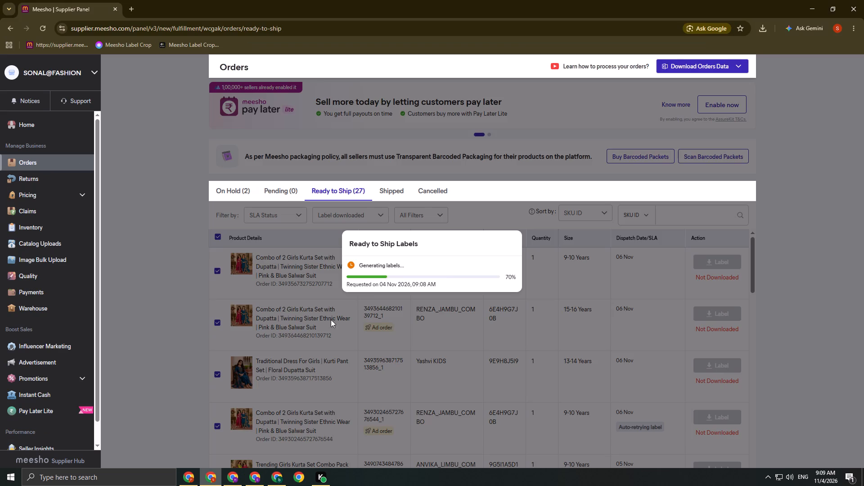
{"action": "left_click", "coordinate": [279, 192]}
{"action": "left_click", "coordinate": [336, 195]}
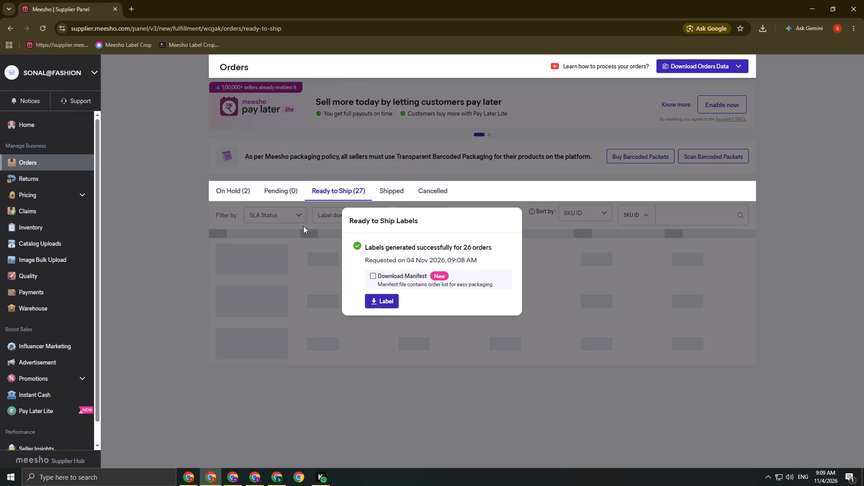
{"action": "left_click", "coordinate": [391, 310]}
{"action": "left_click", "coordinate": [388, 299]}
Download the generated Ready to Ship labels in the remaining CREATION shop's window.
{"action": "left_click", "coordinate": [193, 479]}
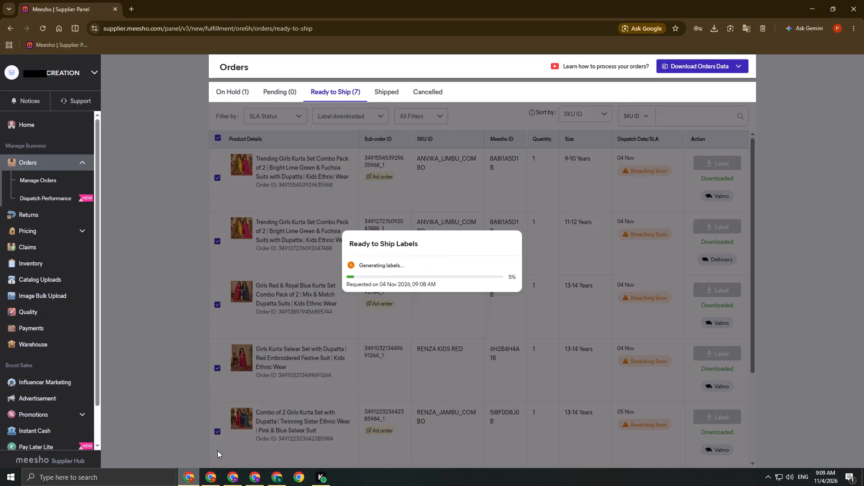
{"action": "left_click", "coordinate": [388, 301]}
In the BHAVY@FASHION window, open the bookmarked ecropper.in Meesho label crop site in a new tab and sign in with the saved credentials.
{"action": "left_click", "coordinate": [280, 483]}
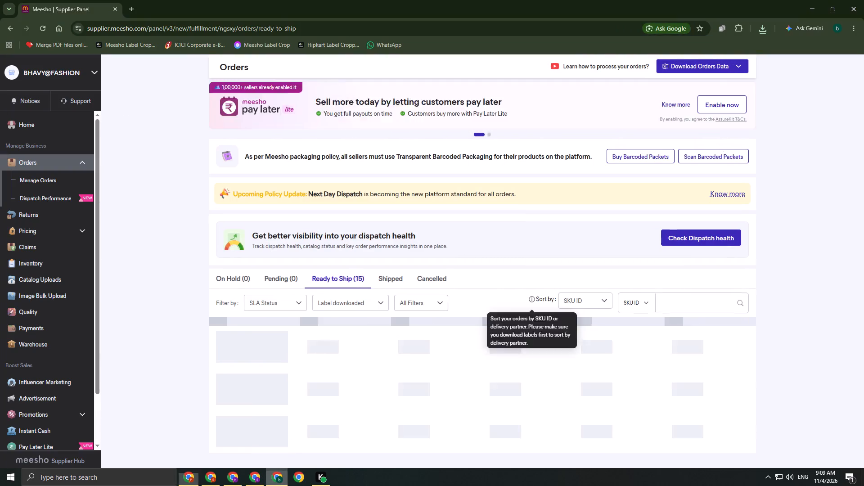
{"action": "left_click", "coordinate": [134, 2]}
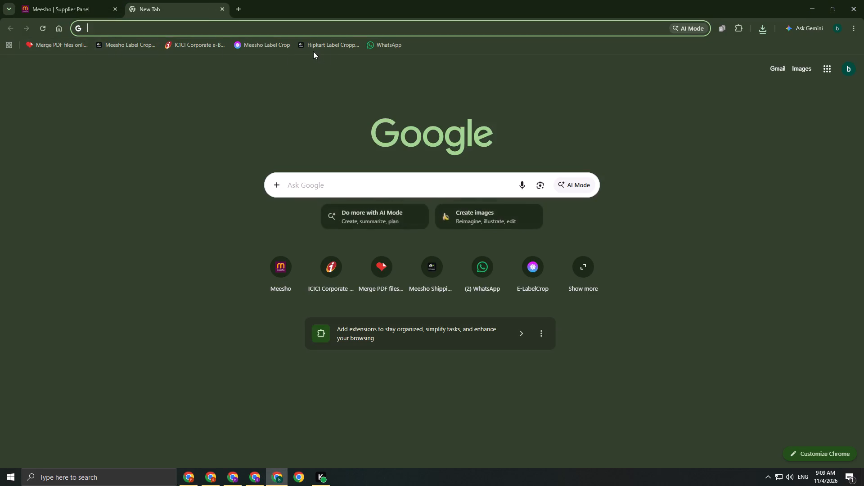
{"action": "left_click", "coordinate": [135, 49]}
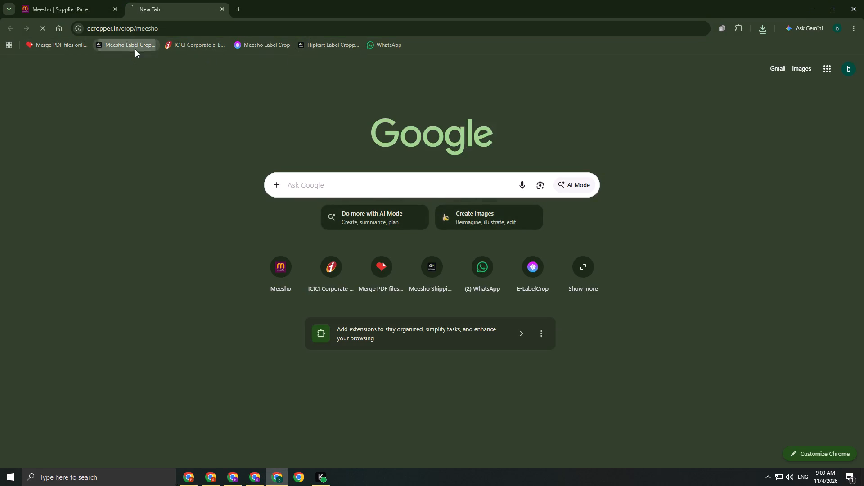
{"action": "scroll", "coordinate": [342, 158], "scroll_direction": "down", "scroll_amount": 6}
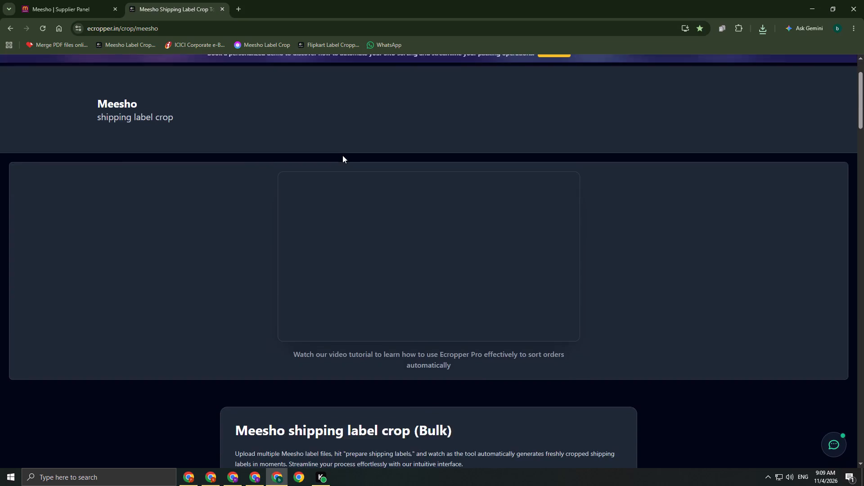
{"action": "scroll", "coordinate": [342, 155], "scroll_direction": "down", "scroll_amount": 6}
{"action": "scroll", "coordinate": [342, 155], "scroll_direction": "up", "scroll_amount": 10}
{"action": "scroll", "coordinate": [342, 155], "scroll_direction": "down", "scroll_amount": 5}
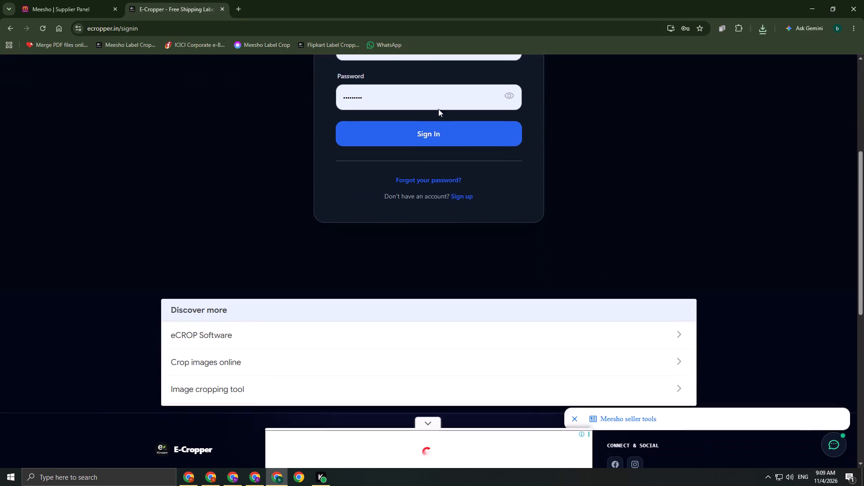
{"action": "left_click", "coordinate": [434, 129]}
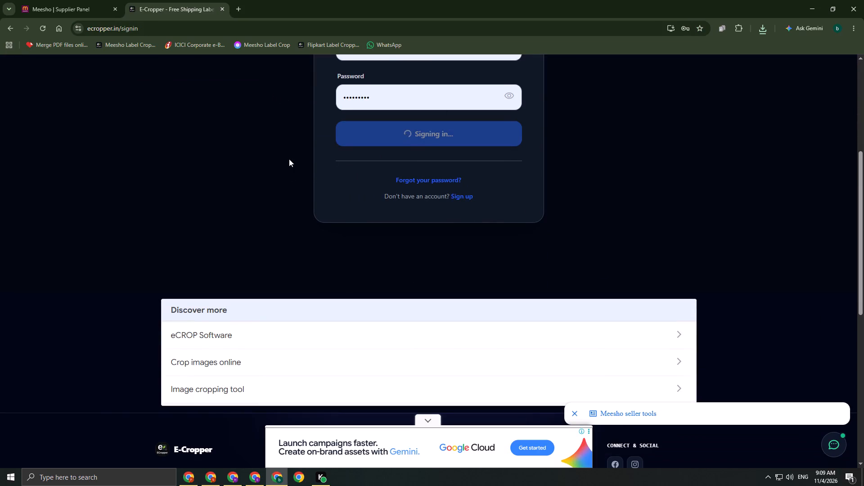
Dismiss the advertisements and open the Meesho Pro label cropping page.
{"action": "left_click", "coordinate": [433, 416]}
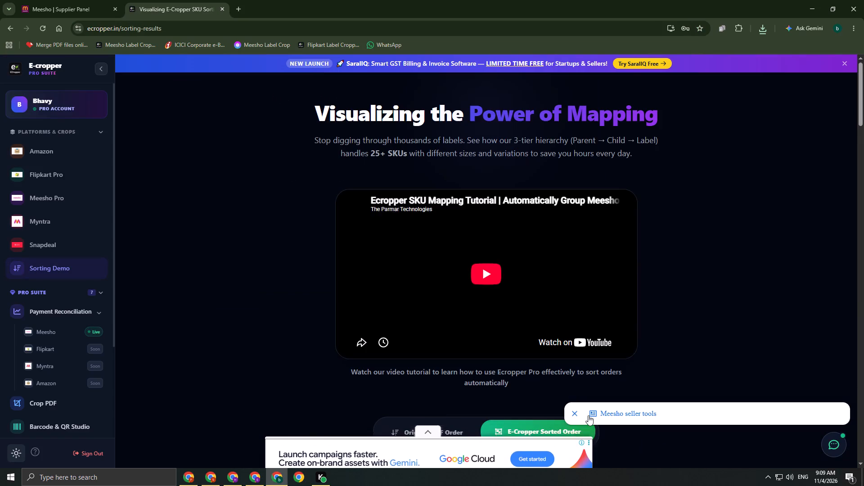
{"action": "left_click", "coordinate": [578, 412]}
{"action": "left_click", "coordinate": [74, 196]}
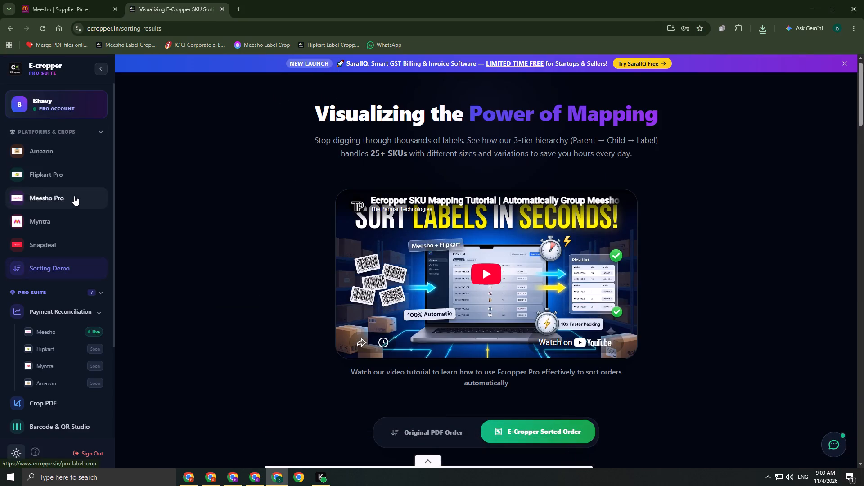
{"action": "left_click", "coordinate": [695, 102]}
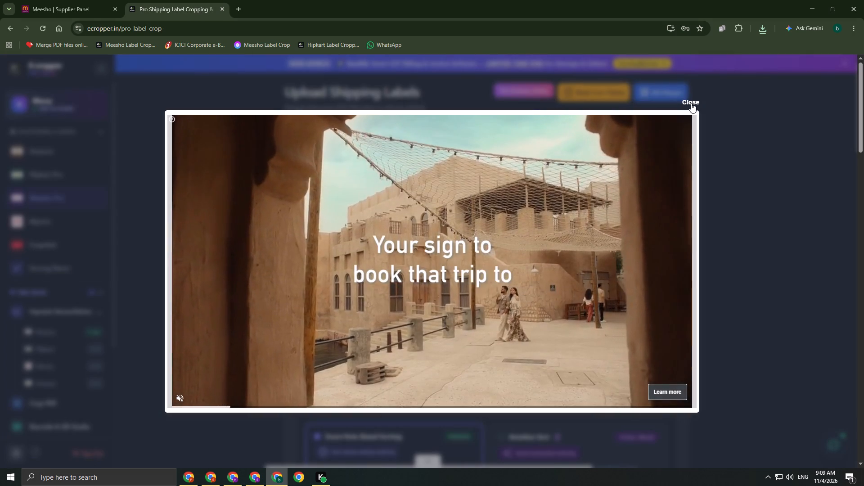
{"action": "left_click", "coordinate": [691, 103]}
Choose the Label Only format and upload today's five Sub_Order_Labels PDFs from the Downloads folder.
{"action": "left_click", "coordinate": [338, 306]}
{"action": "left_click", "coordinate": [476, 175]}
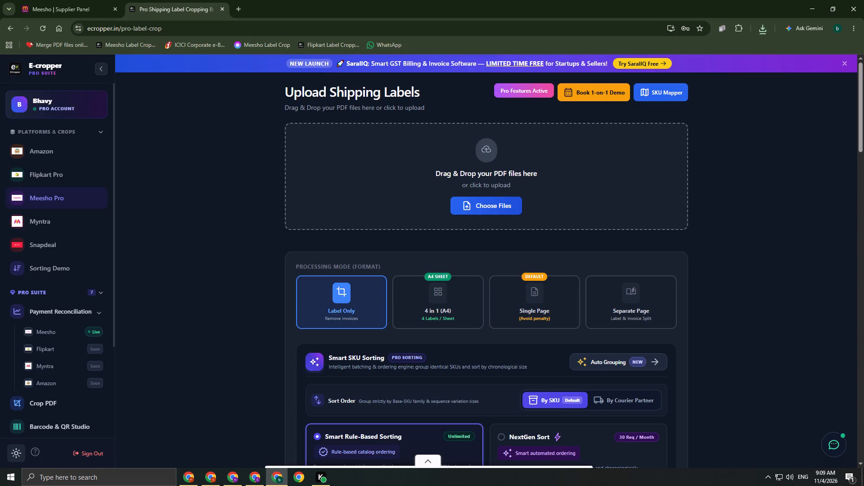
{"action": "left_click", "coordinate": [481, 208]}
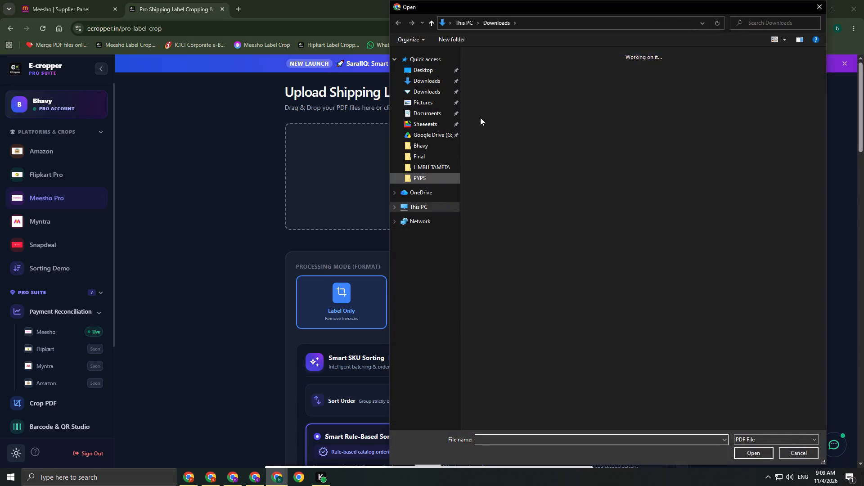
{"action": "left_click_drag", "start_coordinate": [738, 100], "coordinate": [459, 100]}
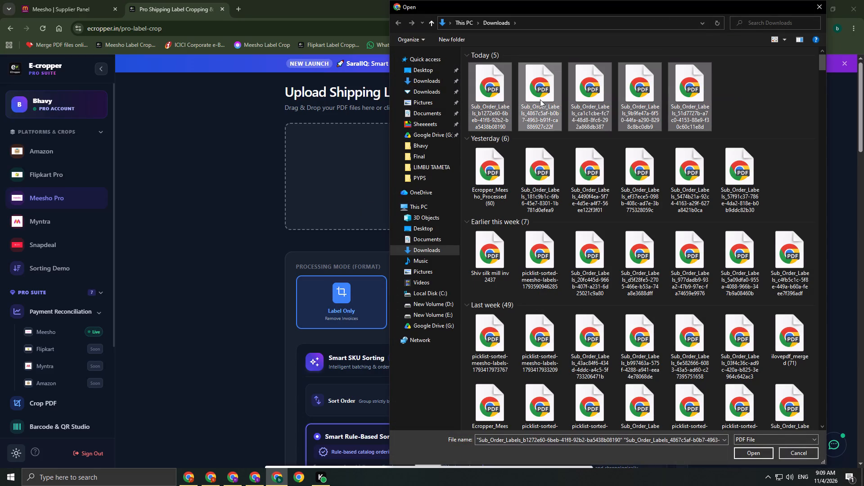
{"action": "key", "text": "Return"}
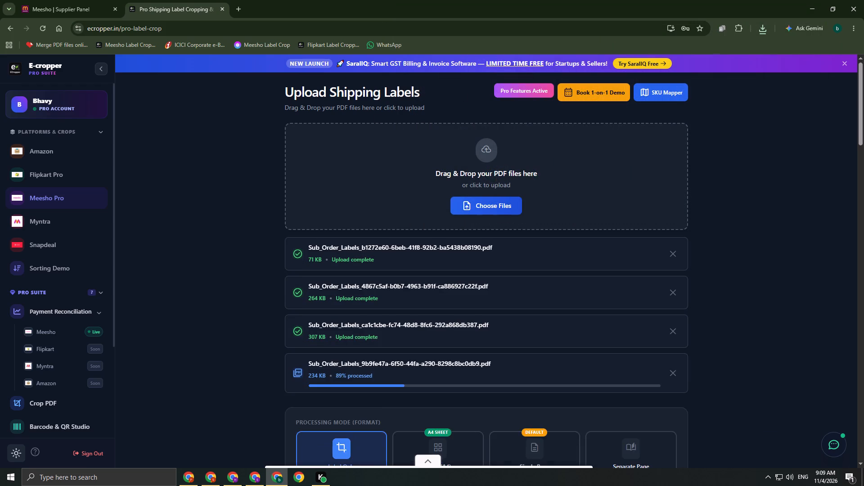
Turn off Print Pick List, process the five label files, and bring up the sorted labels preview.
{"action": "scroll", "coordinate": [389, 104], "scroll_direction": "down", "scroll_amount": 6}
{"action": "scroll", "coordinate": [396, 225], "scroll_direction": "down", "scroll_amount": 1}
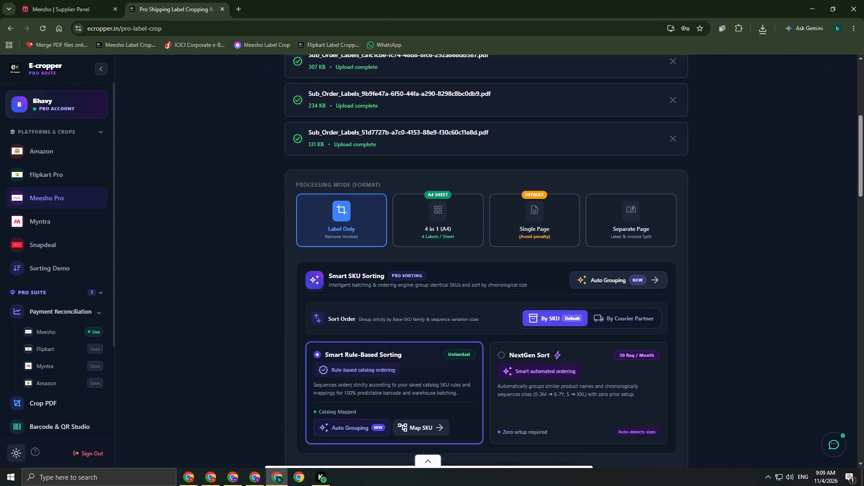
{"action": "scroll", "coordinate": [396, 225], "scroll_direction": "down", "scroll_amount": 5}
{"action": "left_click", "coordinate": [654, 223]}
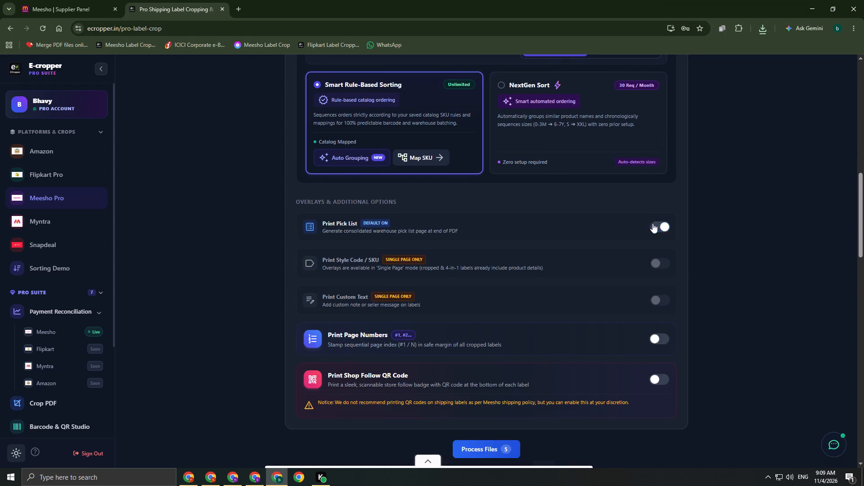
{"action": "scroll", "coordinate": [489, 205], "scroll_direction": "down", "scroll_amount": 6}
{"action": "left_click", "coordinate": [480, 185]}
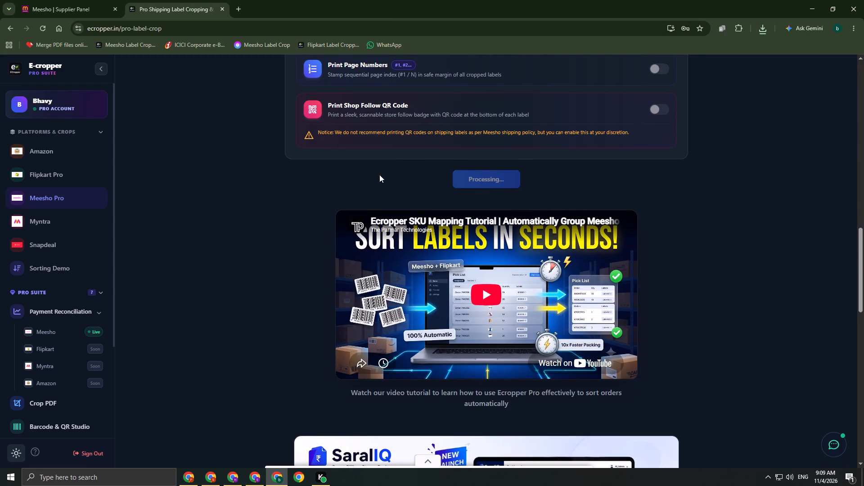
{"action": "scroll", "coordinate": [379, 175], "scroll_direction": "up", "scroll_amount": 6}
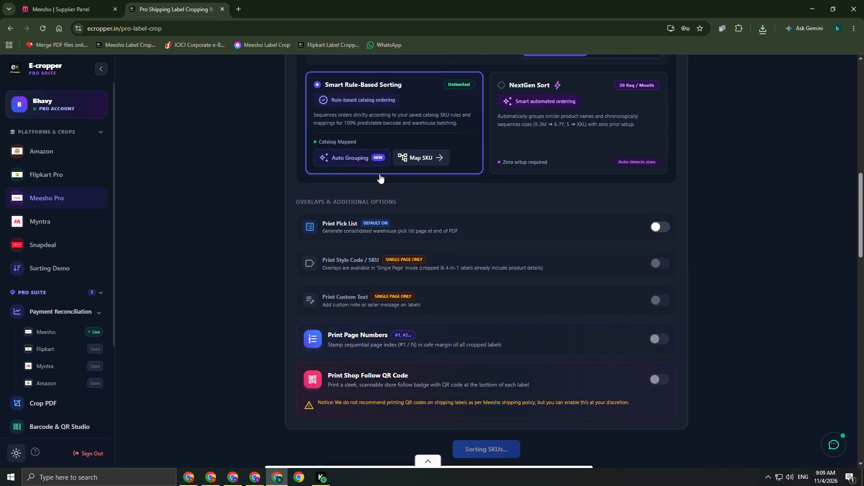
{"action": "scroll", "coordinate": [379, 174], "scroll_direction": "up", "scroll_amount": 1}
{"action": "left_click", "coordinate": [455, 374]}
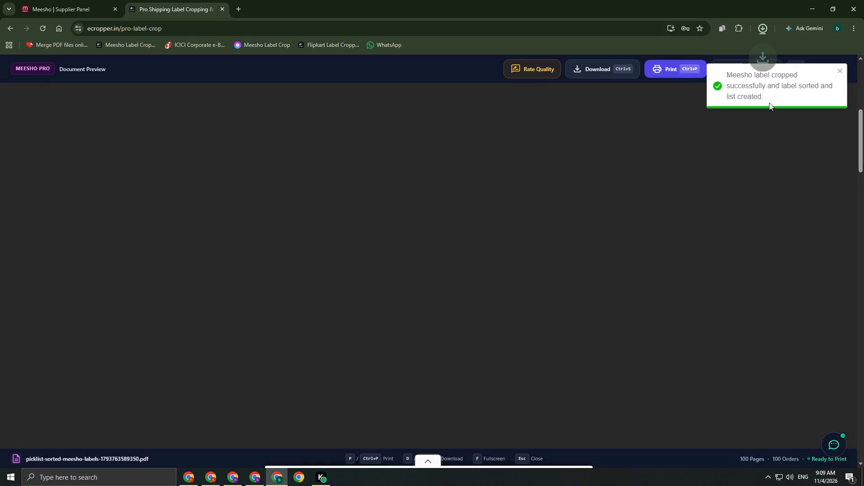
Open the downloaded PDF of sorted Meesho labels in its own tab.
{"action": "left_click", "coordinate": [764, 29]}
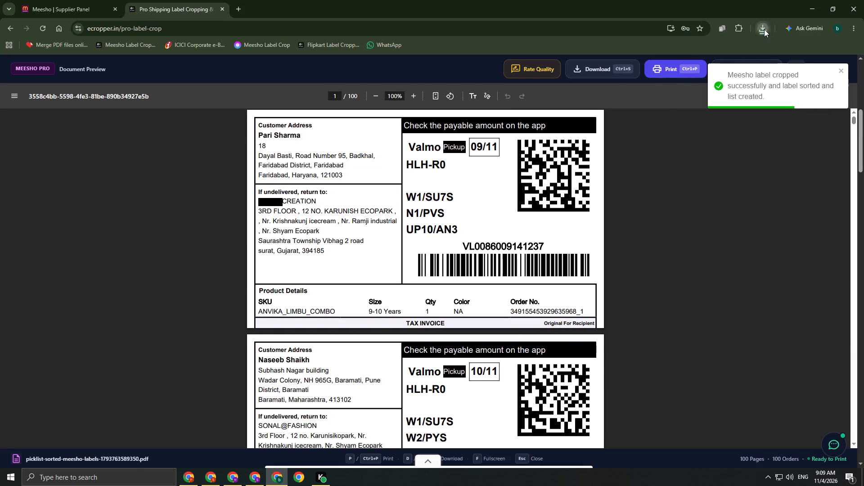
{"action": "left_click", "coordinate": [675, 72]}
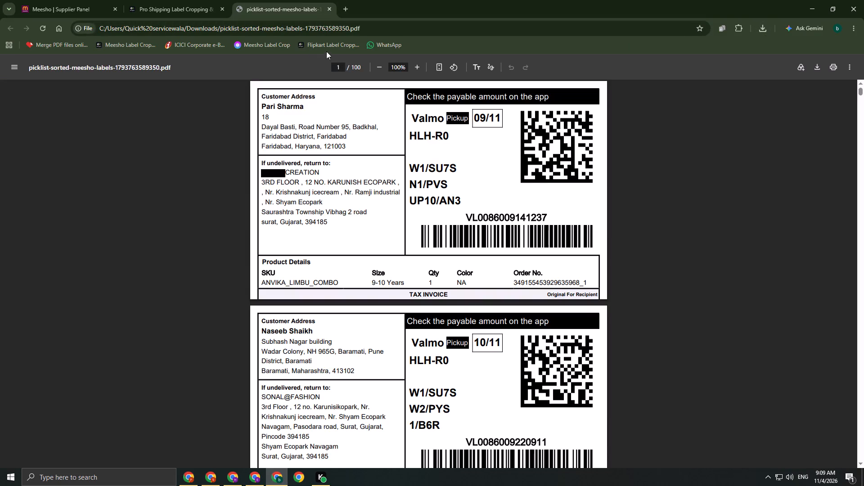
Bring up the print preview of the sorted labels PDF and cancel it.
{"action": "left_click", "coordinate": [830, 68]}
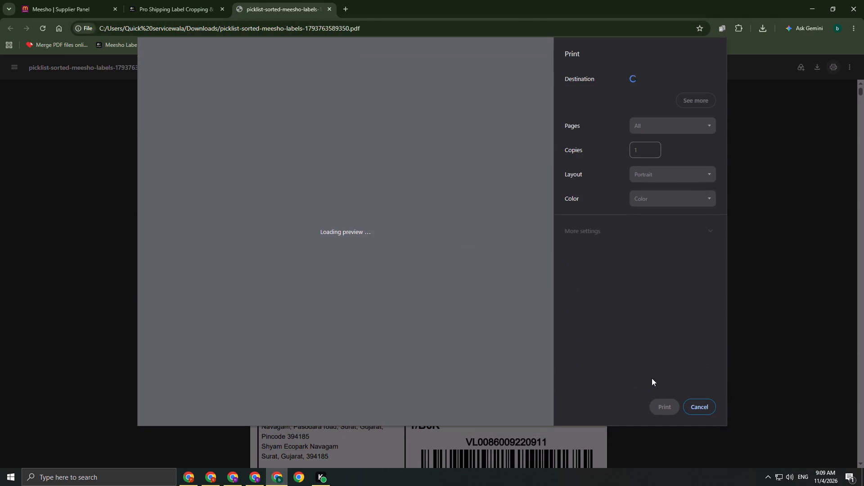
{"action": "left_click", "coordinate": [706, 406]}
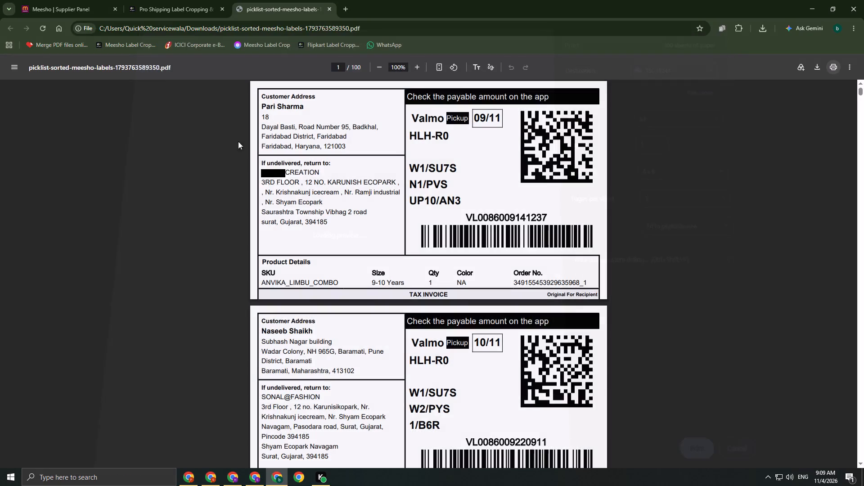
Go through the Ready to Ship pages of the five Meesho shop windows and check their recent label downloads.
{"action": "left_click", "coordinate": [145, 1]}
{"action": "left_click", "coordinate": [67, 0]}
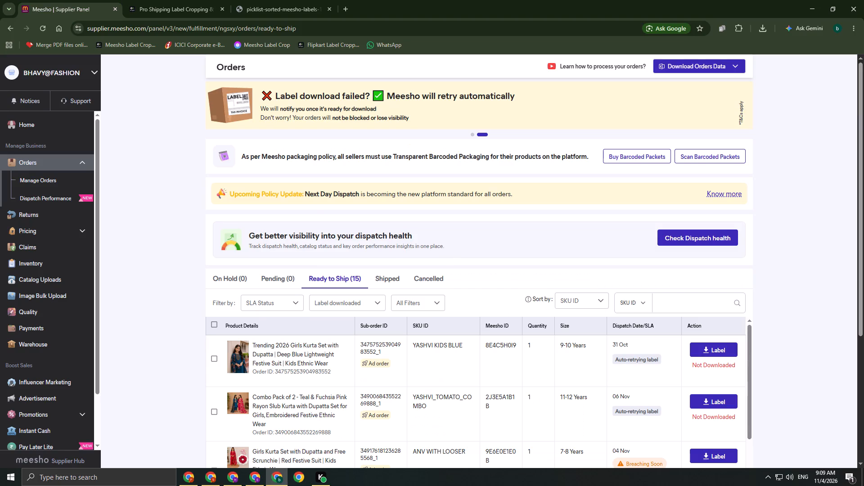
{"action": "left_click", "coordinate": [263, 478]}
{"action": "left_click", "coordinate": [239, 478]}
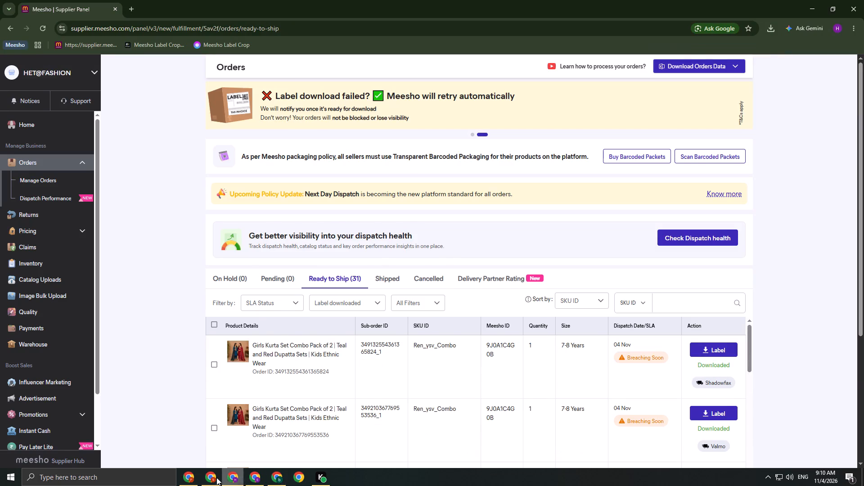
{"action": "left_click", "coordinate": [208, 477]}
{"action": "left_click", "coordinate": [189, 477]}
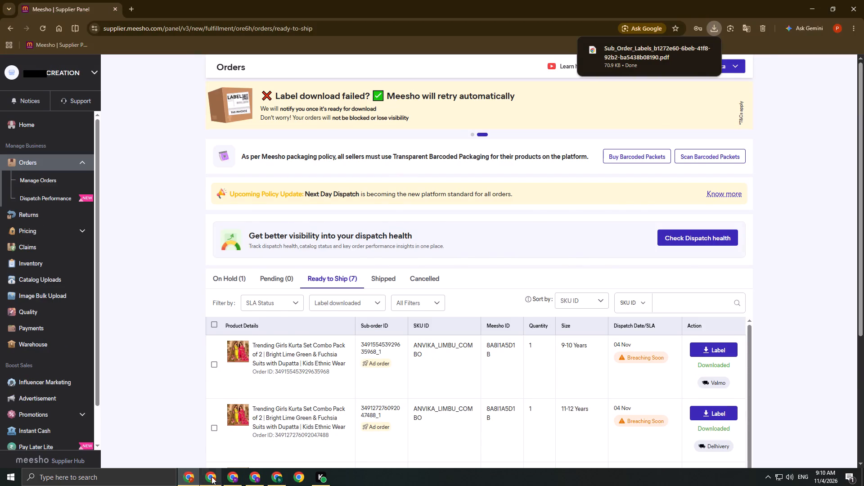
{"action": "left_click", "coordinate": [211, 477]}
{"action": "left_click", "coordinate": [231, 478]}
{"action": "left_click", "coordinate": [776, 22]}
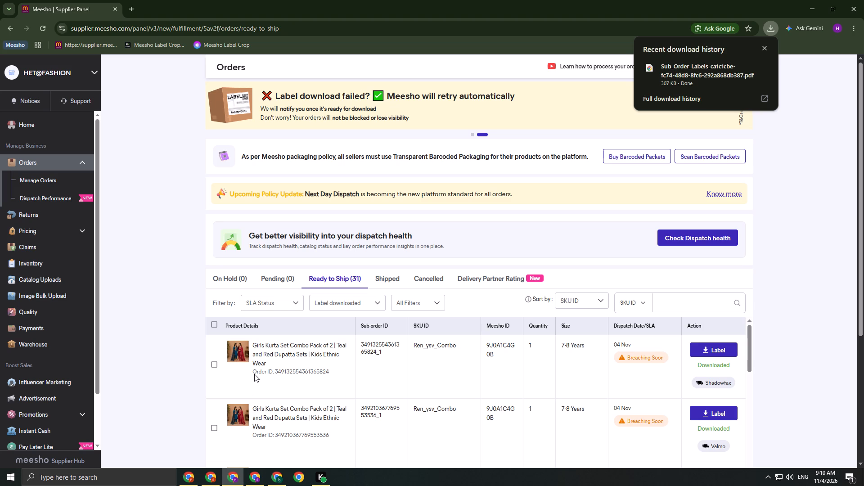
{"action": "left_click", "coordinate": [253, 485]}
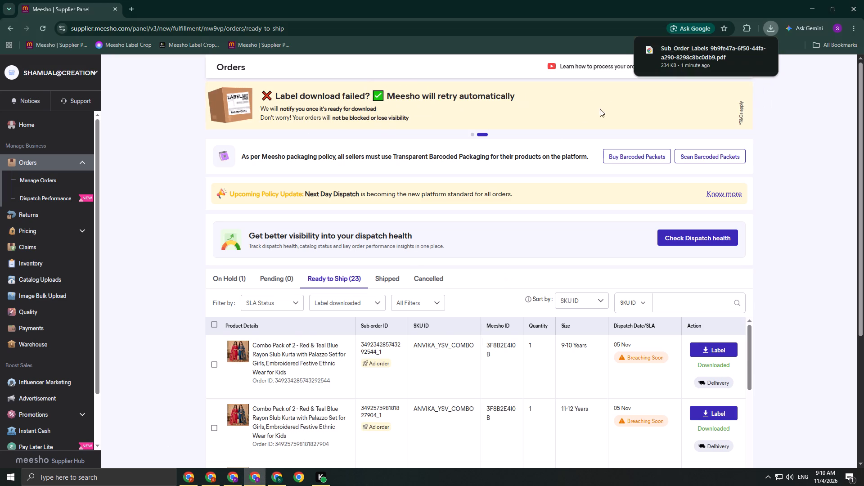
{"action": "left_click", "coordinate": [277, 485]}
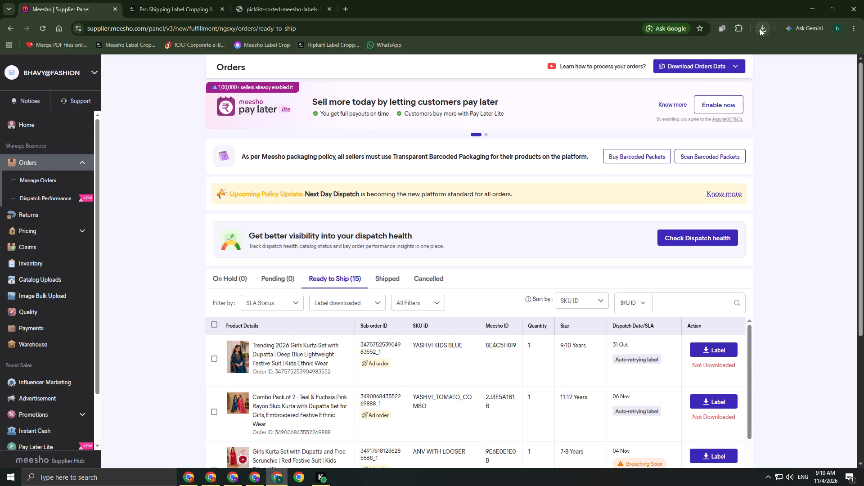
{"action": "left_click", "coordinate": [760, 28]}
Check the print settings and sheet count for the sorted labels PDF, leaving it unprinted.
{"action": "left_click", "coordinate": [274, 2]}
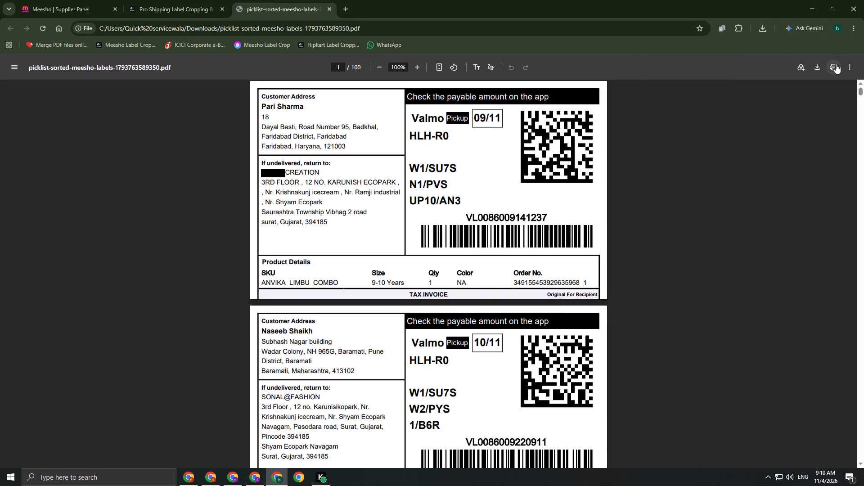
{"action": "left_click", "coordinate": [836, 64]}
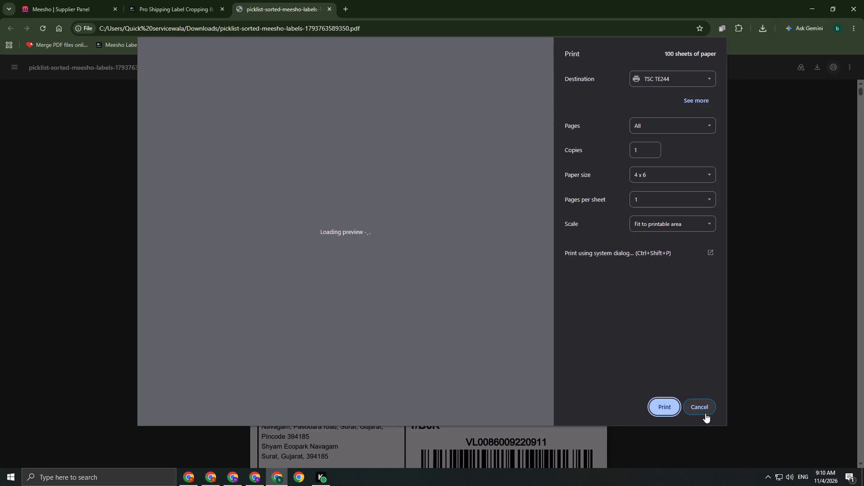
{"action": "left_click", "coordinate": [705, 413]}
Search the sorted labels PDF for COMBO, copied from the first label's SKU.
{"action": "left_click", "coordinate": [149, 0]}
{"action": "left_click", "coordinate": [250, 0]}
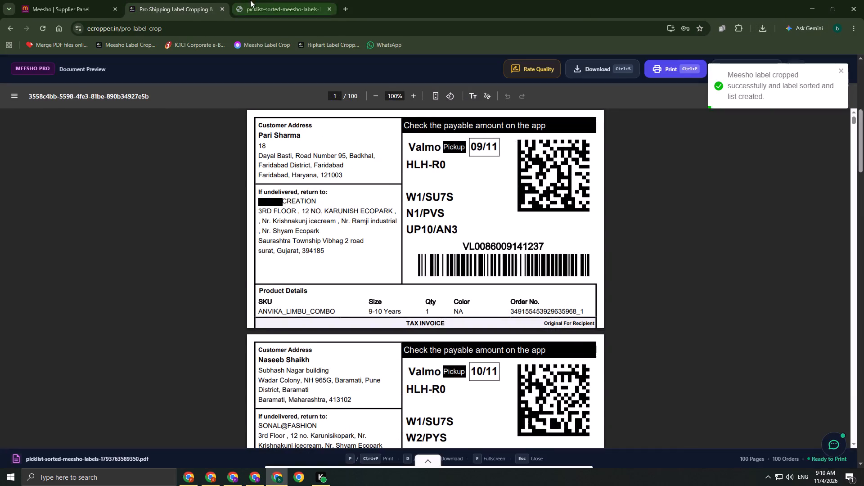
{"action": "left_click_drag", "start_coordinate": [343, 283], "coordinate": [312, 282]}
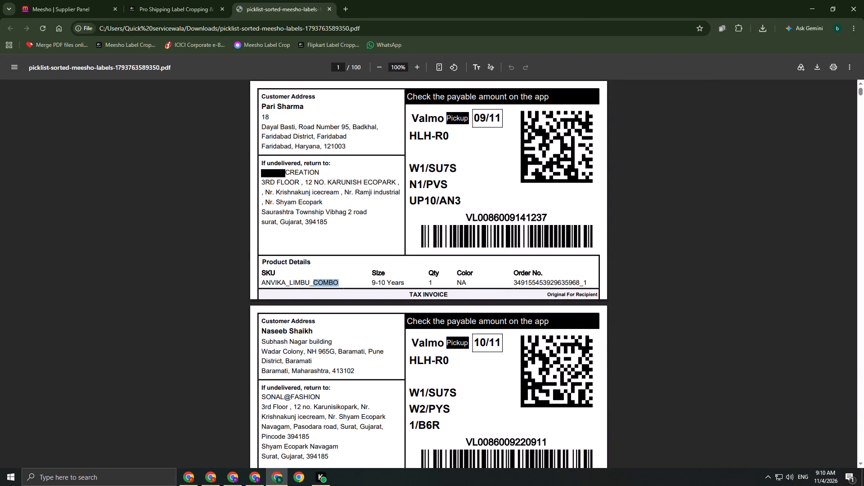
{"action": "left_click_drag", "start_coordinate": [312, 282], "coordinate": [313, 282]}
{"action": "key", "text": "ctrl+c"}
{"action": "key", "text": "ctrl+f"}
{"action": "key", "text": "ctrl+v"}
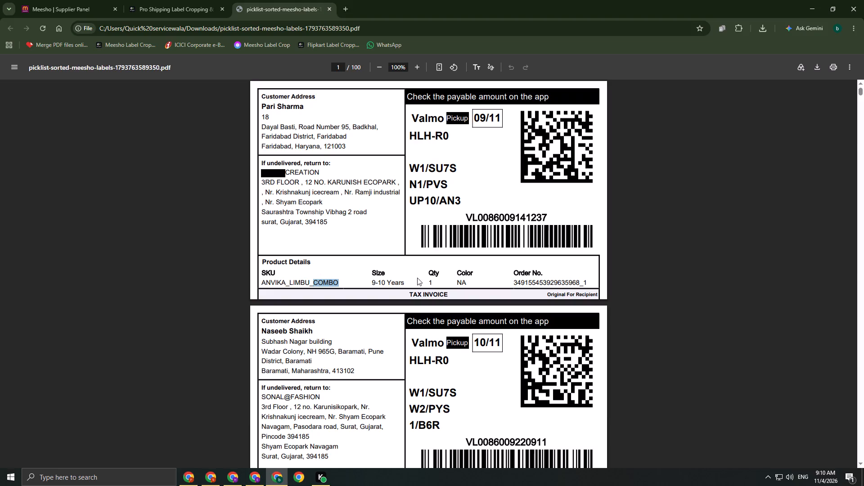
Refresh the desktop and open the Veda October workbook from it in Excel.
{"action": "left_click", "coordinate": [863, 485]}
{"action": "right_click", "coordinate": [369, 201]}
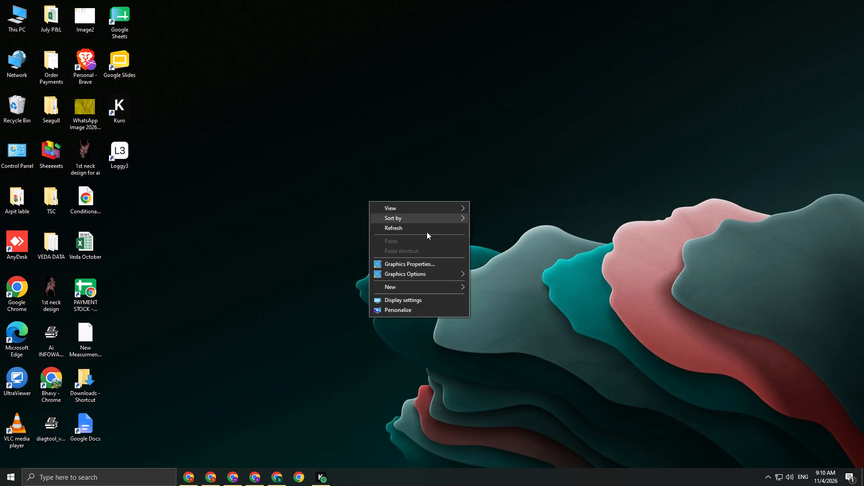
{"action": "left_click", "coordinate": [436, 235]}
{"action": "left_click", "coordinate": [424, 229]}
{"action": "right_click", "coordinate": [364, 207]}
{"action": "left_click", "coordinate": [425, 238]}
{"action": "right_click", "coordinate": [255, 172]}
{"action": "left_click", "coordinate": [291, 199]}
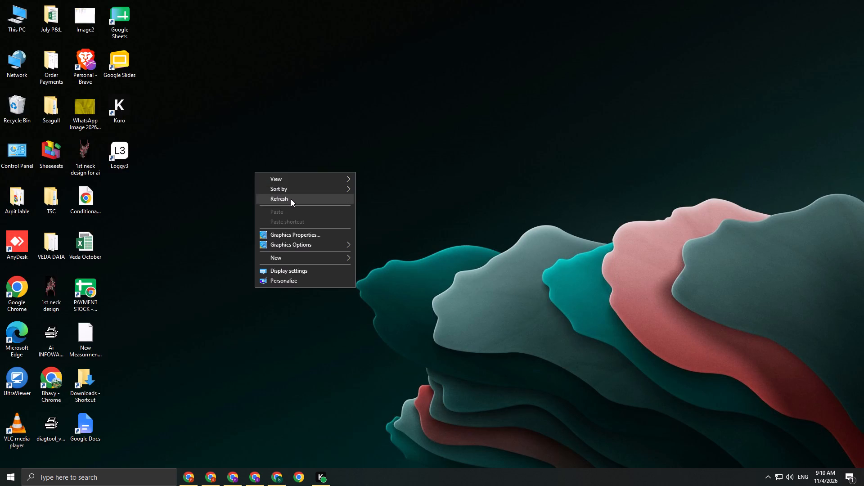
{"action": "double_click", "coordinate": [83, 236]}
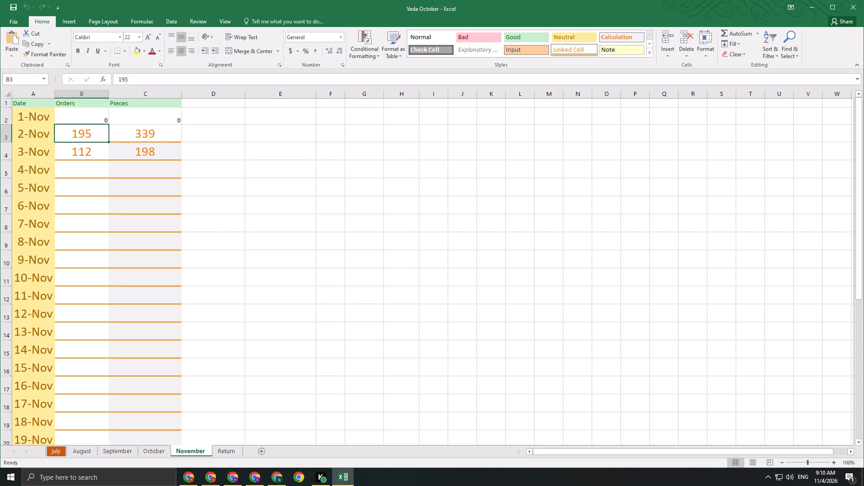
Enter 100 orders and 177 pieces in the 4-Nov row of the November sheet.
{"action": "left_click", "coordinate": [72, 164]}
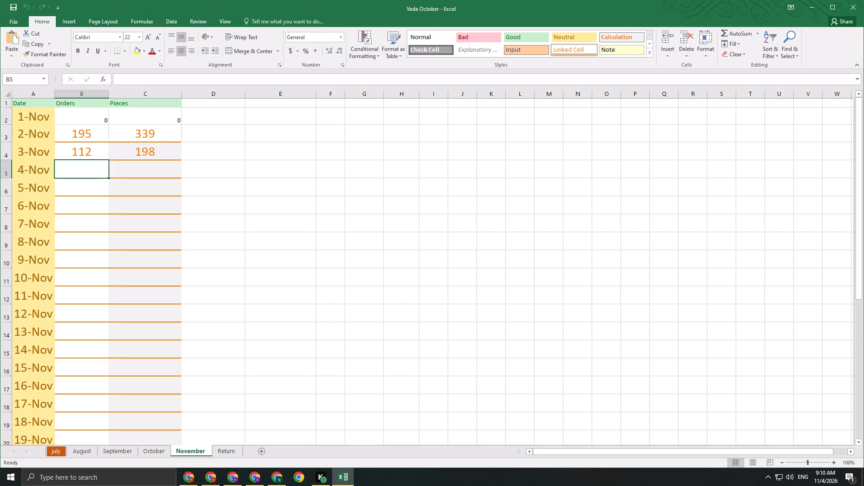
{"action": "type", "text": "100"}
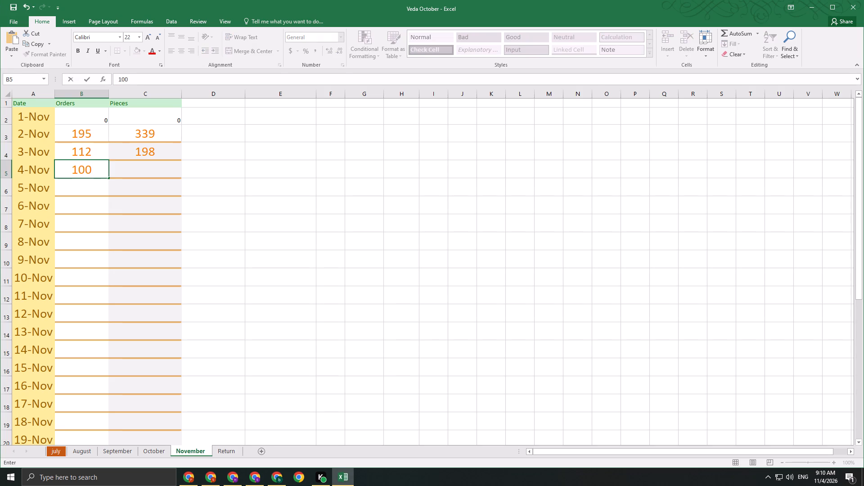
{"action": "key", "text": "Tab"}
{"action": "type", "text": "177"}
{"action": "key", "text": "Return"}
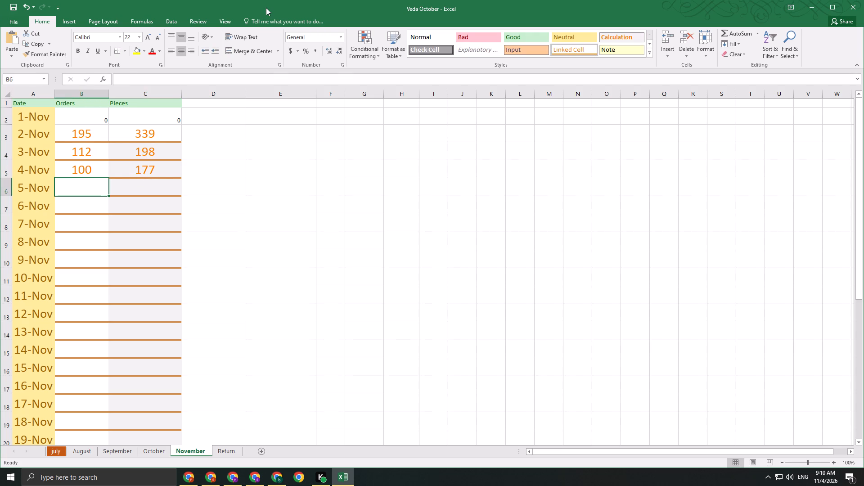
Switch back to Chrome and check the On Hold and Pending orders of the BHAVY@FASHION shop.
{"action": "left_click", "coordinate": [271, 485]}
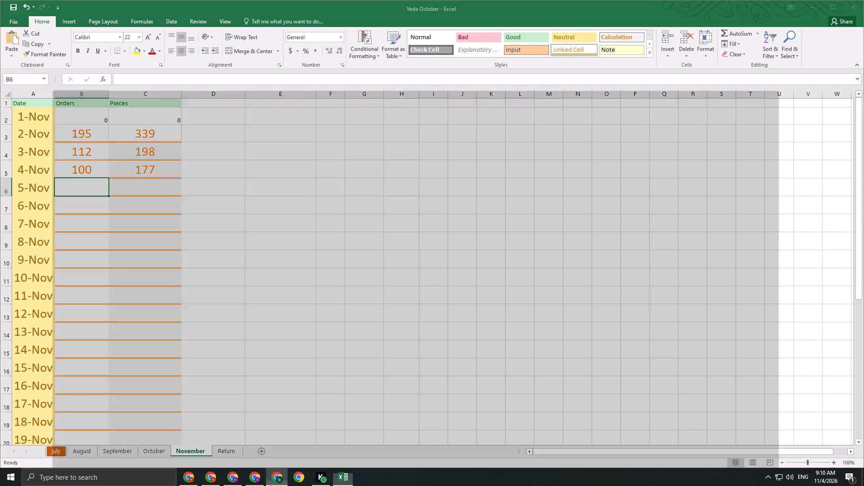
{"action": "left_click", "coordinate": [44, 0]}
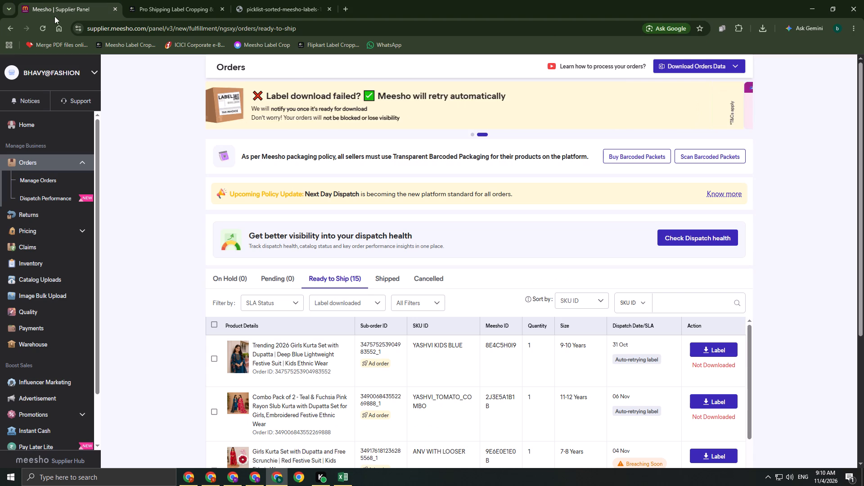
{"action": "left_click", "coordinate": [231, 275]}
{"action": "left_click", "coordinate": [277, 279]}
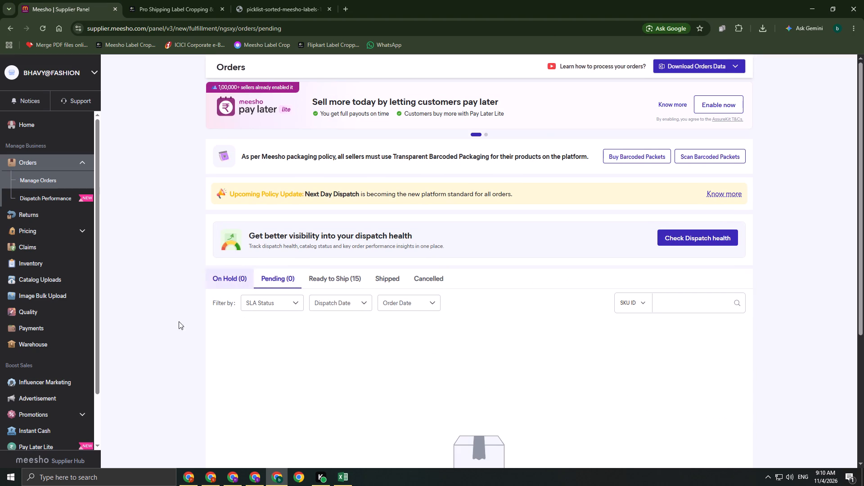
Open the Advertisement page of the BHAVY@FASHION shop.
{"action": "left_click", "coordinate": [72, 390]}
{"action": "left_click", "coordinate": [59, 358]}
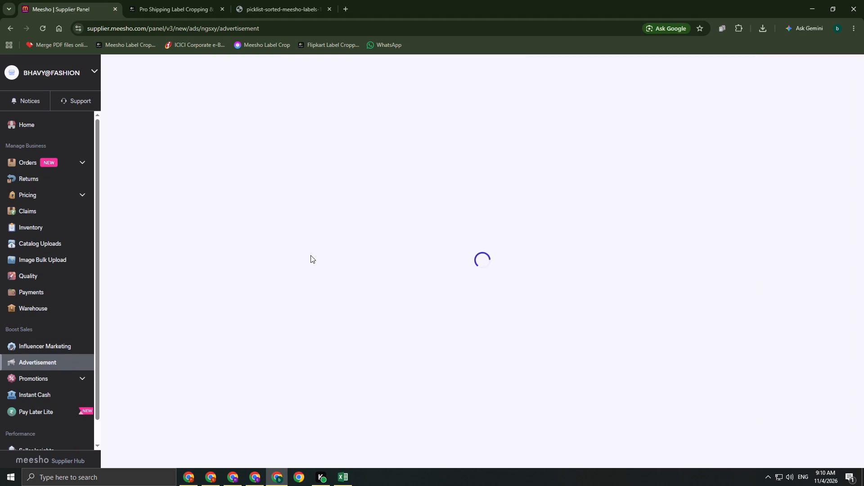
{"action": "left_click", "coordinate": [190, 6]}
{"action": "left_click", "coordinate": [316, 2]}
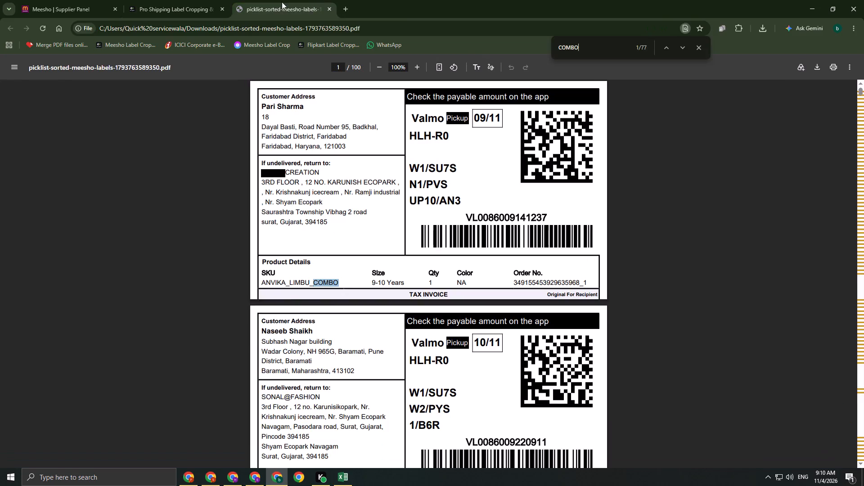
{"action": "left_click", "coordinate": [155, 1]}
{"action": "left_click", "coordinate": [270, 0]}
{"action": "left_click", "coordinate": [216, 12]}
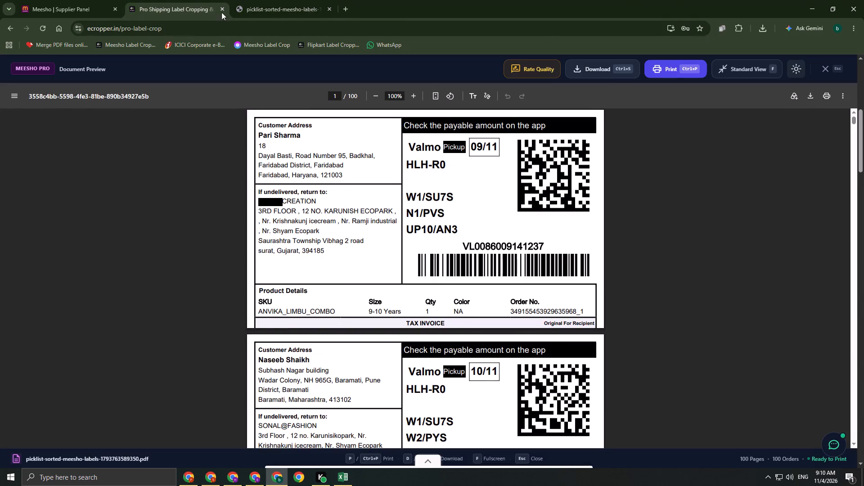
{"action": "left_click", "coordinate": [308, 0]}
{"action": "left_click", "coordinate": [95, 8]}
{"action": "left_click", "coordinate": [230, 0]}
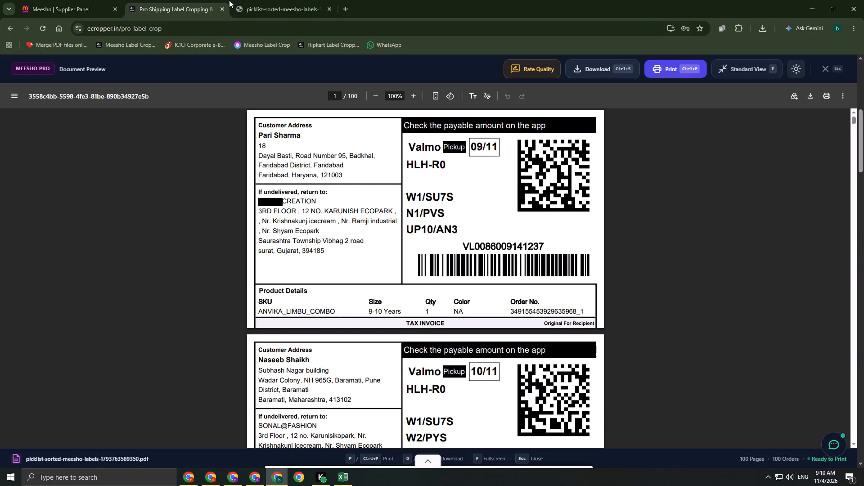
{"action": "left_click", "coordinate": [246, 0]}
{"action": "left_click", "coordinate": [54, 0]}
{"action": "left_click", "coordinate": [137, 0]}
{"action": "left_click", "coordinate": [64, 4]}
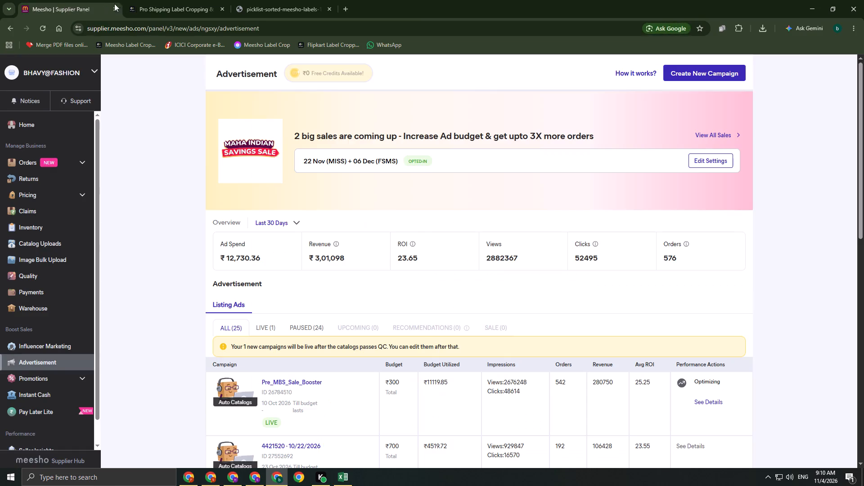
In the first CREATION shop's window, open the Advertisement page and the details of live campaign 4969626 - 11/3/2026.
{"action": "left_click", "coordinate": [196, 472]}
{"action": "left_click", "coordinate": [58, 392]}
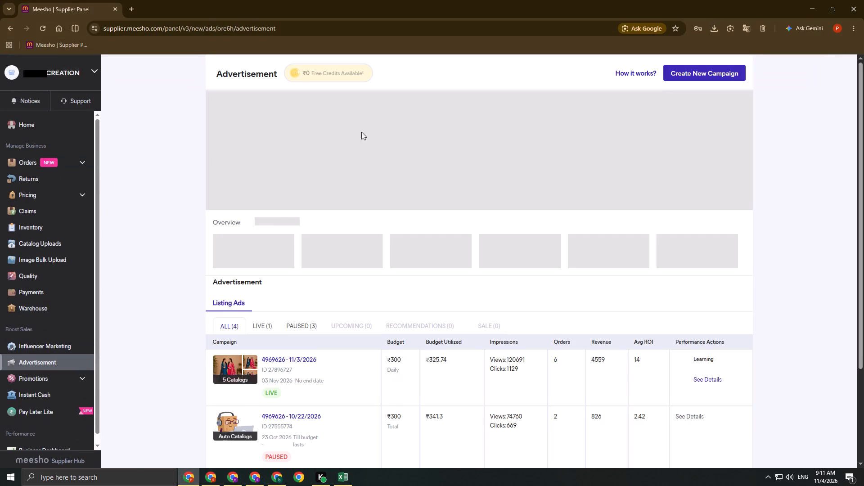
{"action": "double_click", "coordinate": [342, 70]}
{"action": "left_click", "coordinate": [442, 141]}
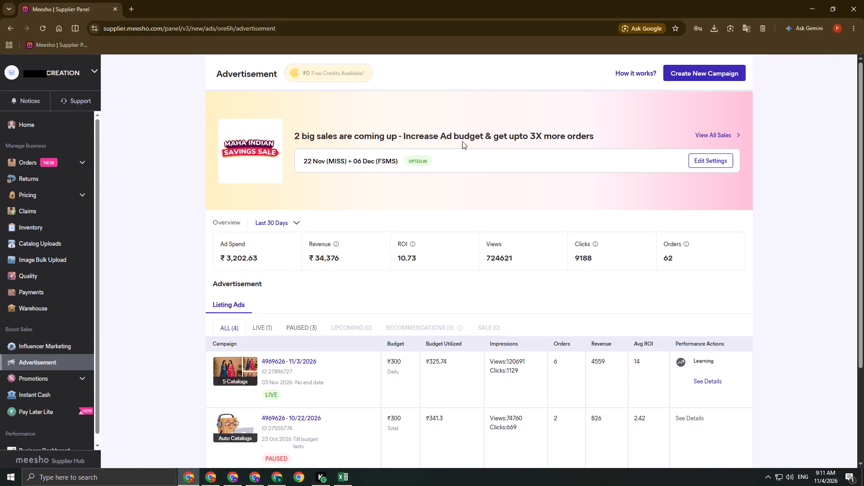
{"action": "scroll", "coordinate": [485, 146], "scroll_direction": "down", "scroll_amount": 4}
{"action": "left_click", "coordinate": [708, 257]}
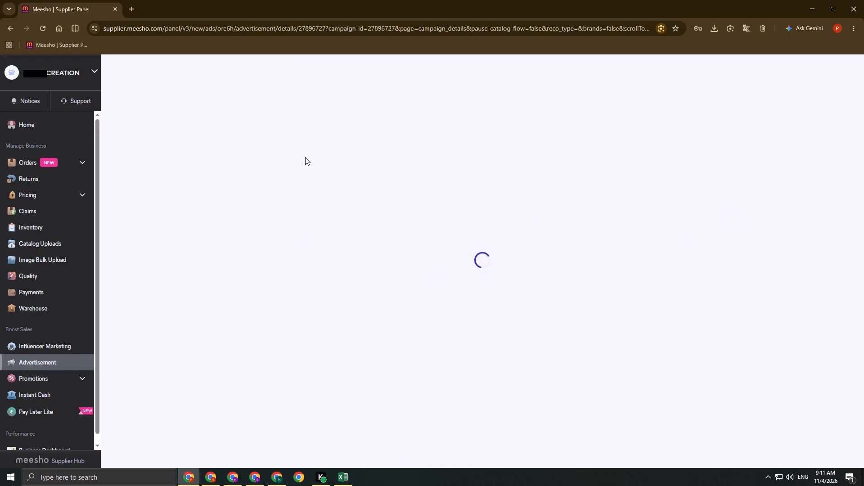
Review the campaign's performance overview for Yesterday and for Today, leaving the custom date range unapplied.
{"action": "left_click", "coordinate": [482, 167]}
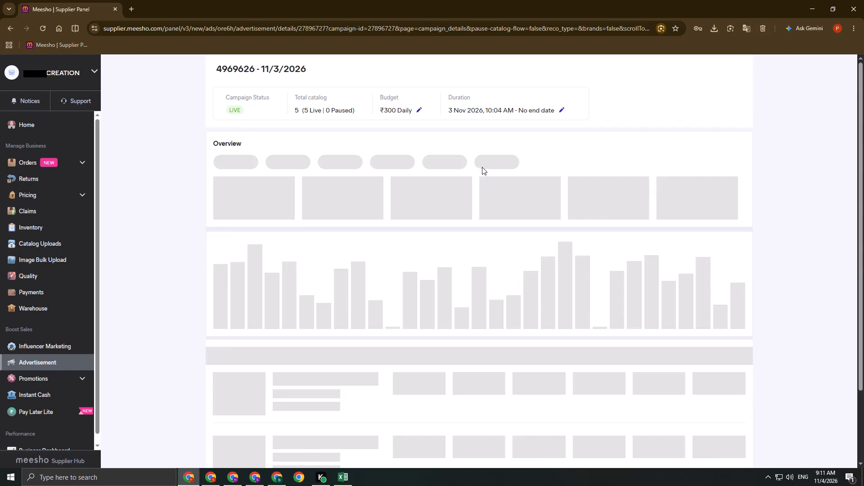
{"action": "left_click", "coordinate": [464, 163]}
{"action": "left_click", "coordinate": [522, 163]}
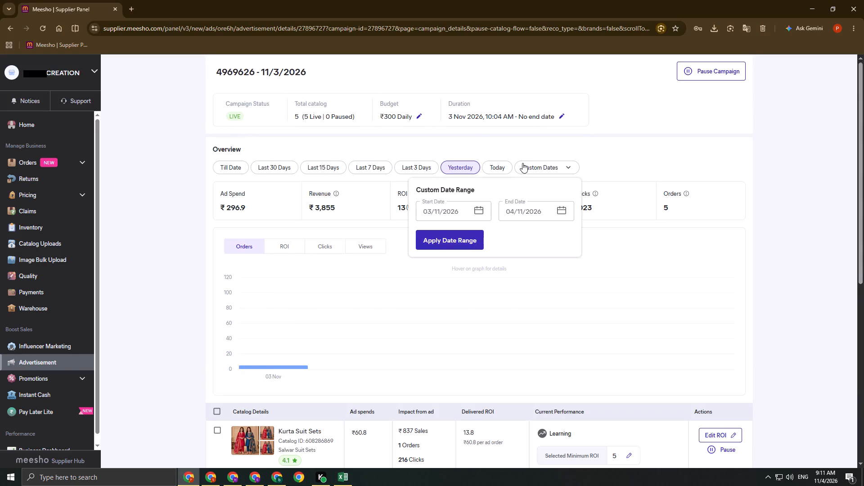
{"action": "left_click", "coordinate": [508, 163]}
{"action": "left_click", "coordinate": [550, 170]}
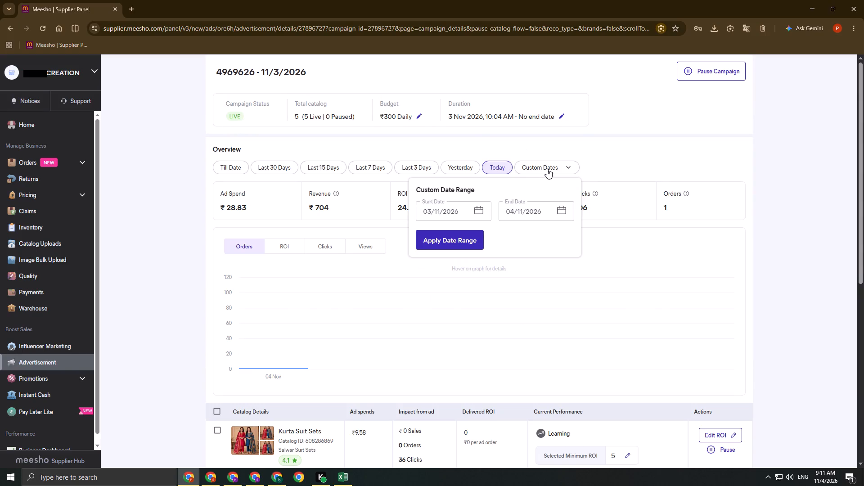
{"action": "left_click", "coordinate": [544, 158]}
Check the On Hold and Pending orders of the first CREATION shop and return to its Advertisement page.
{"action": "left_click", "coordinate": [47, 167]}
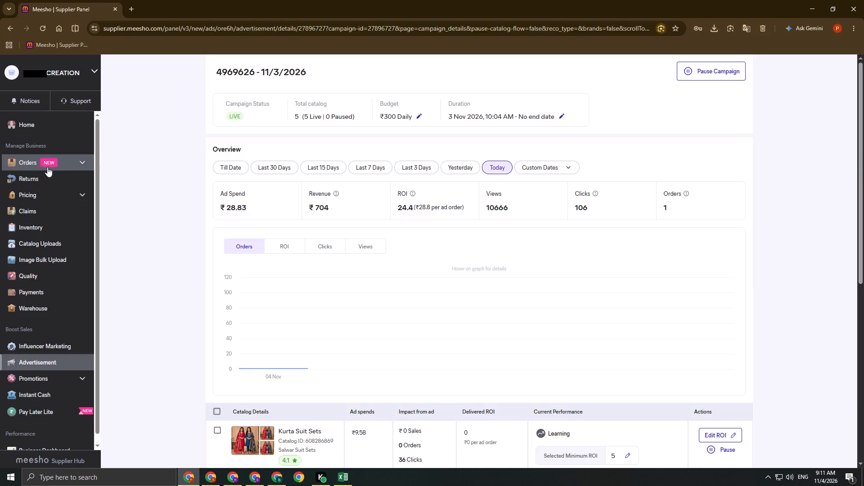
{"action": "left_click", "coordinate": [251, 288]}
{"action": "left_click", "coordinate": [282, 276]}
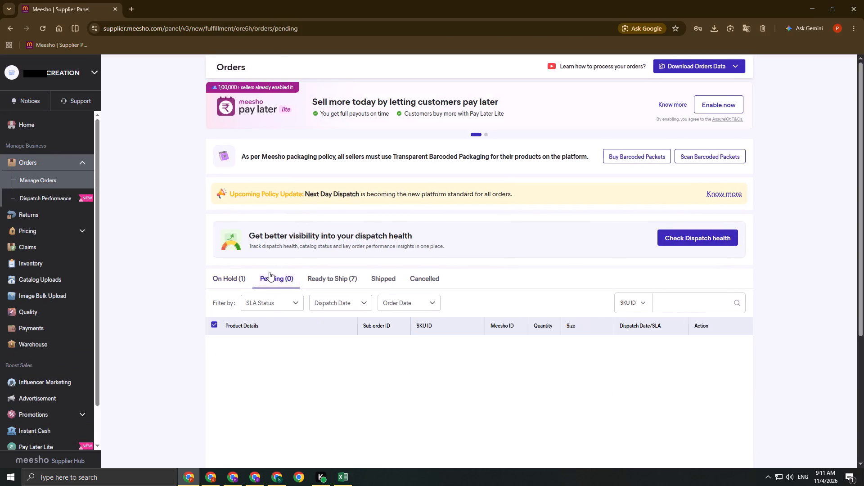
{"action": "left_click", "coordinate": [250, 277]}
{"action": "left_click", "coordinate": [54, 399]}
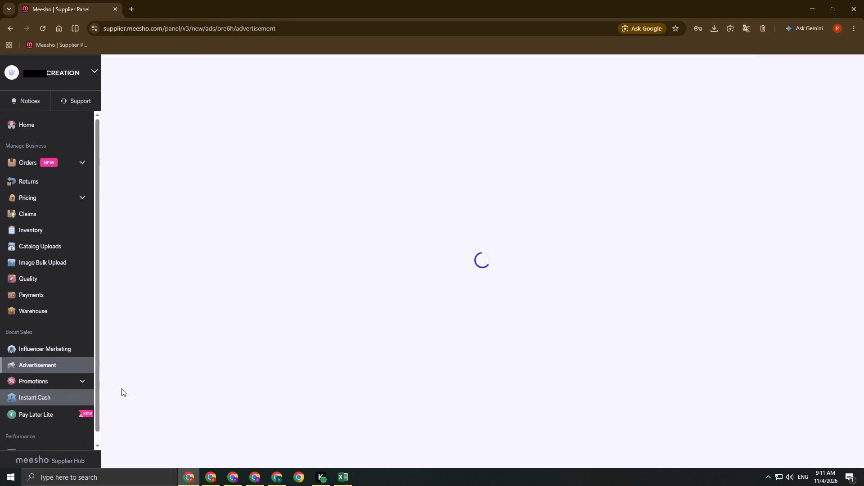
Switch to the BHAVY@FASHION browser window and look over the first labels in the sorted Meesho label PDF.
{"action": "left_click", "coordinate": [216, 484]}
{"action": "left_click", "coordinate": [273, 485]}
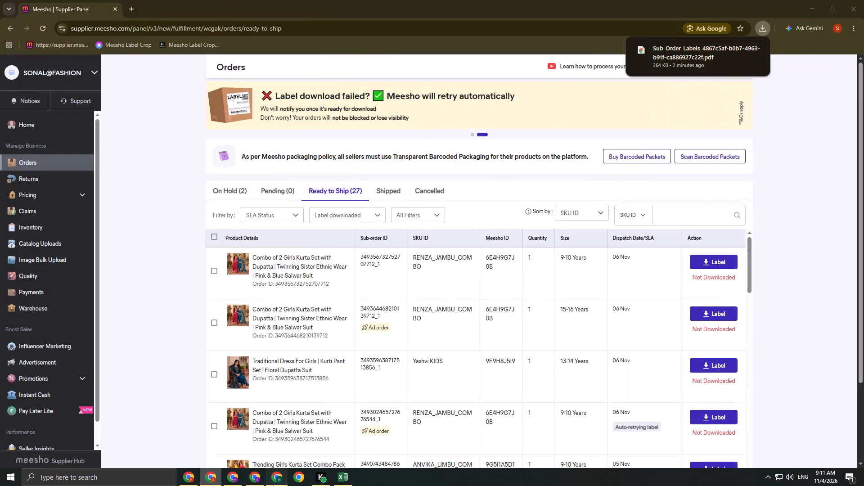
{"action": "left_click", "coordinate": [282, 18]}
{"action": "scroll", "coordinate": [399, 330], "scroll_direction": "down", "scroll_amount": 3}
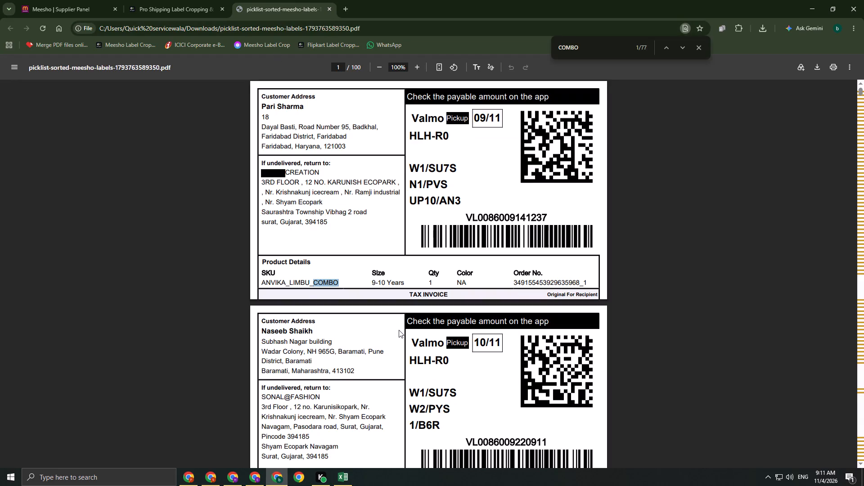
{"action": "scroll", "coordinate": [399, 330], "scroll_direction": "down", "scroll_amount": 4}
{"action": "scroll", "coordinate": [418, 367], "scroll_direction": "down", "scroll_amount": 9}
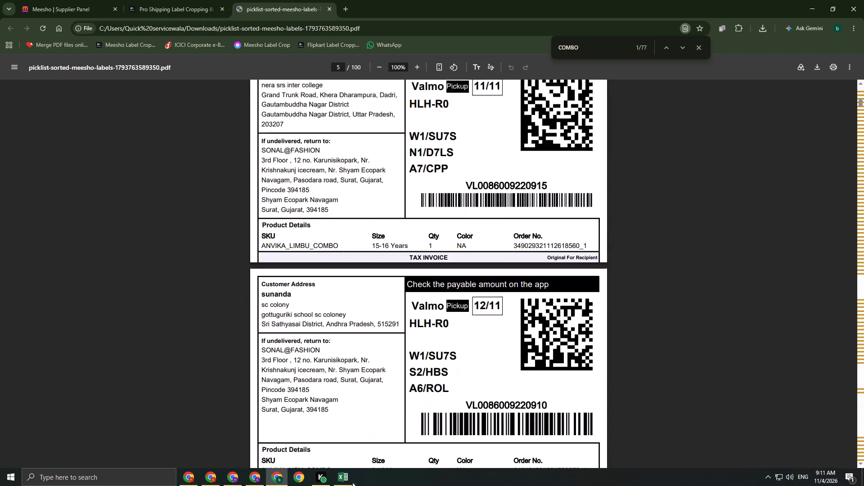
Switch to Excel, save the Veda October workbook and close it.
{"action": "left_click", "coordinate": [345, 485]}
{"action": "key", "text": "ctrl+s"}
{"action": "key", "text": "ctrl+s"}
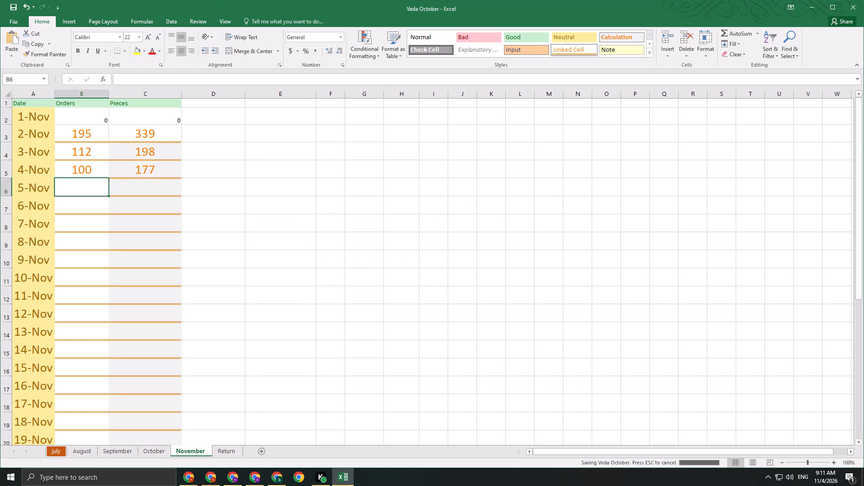
{"action": "left_click", "coordinate": [863, 0]}
{"action": "left_click", "coordinate": [859, 5]}
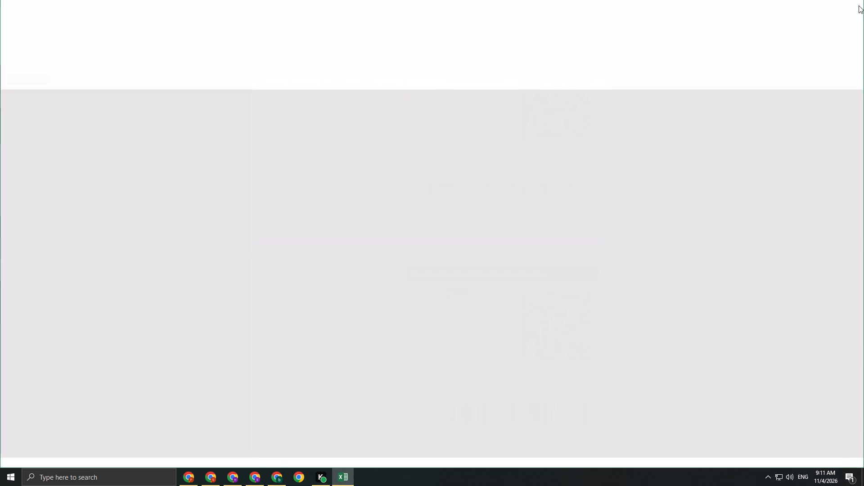
Close the COMBO text search in the sorted label PDF.
{"action": "left_click", "coordinate": [360, 292]}
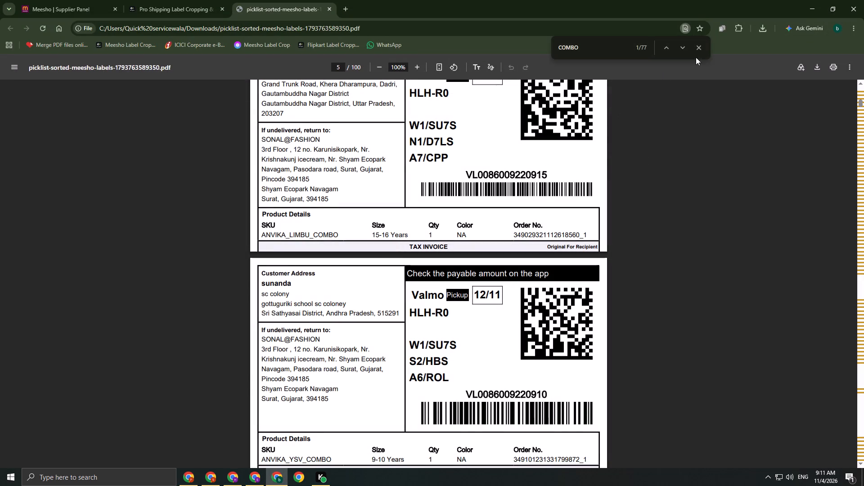
{"action": "left_click", "coordinate": [696, 52]}
On the E-cropper label cropping page, close the document preview and dismiss the unmapped SKUs notice.
{"action": "left_click", "coordinate": [179, 5]}
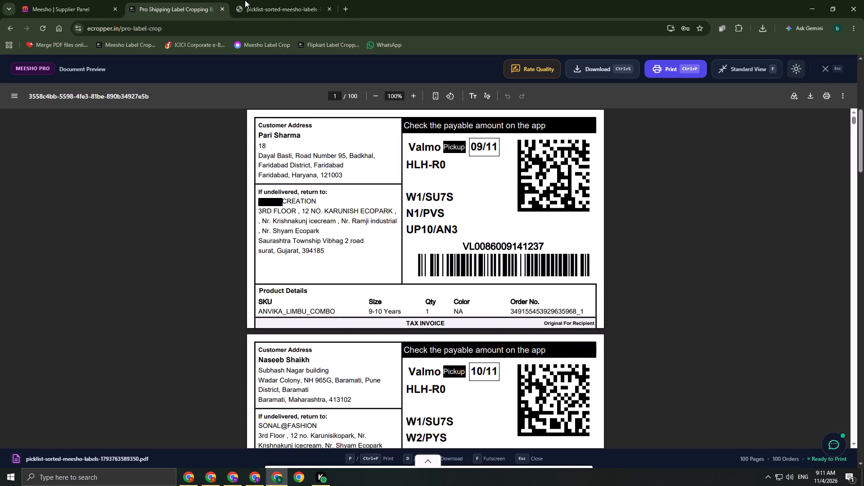
{"action": "left_click", "coordinate": [841, 76]}
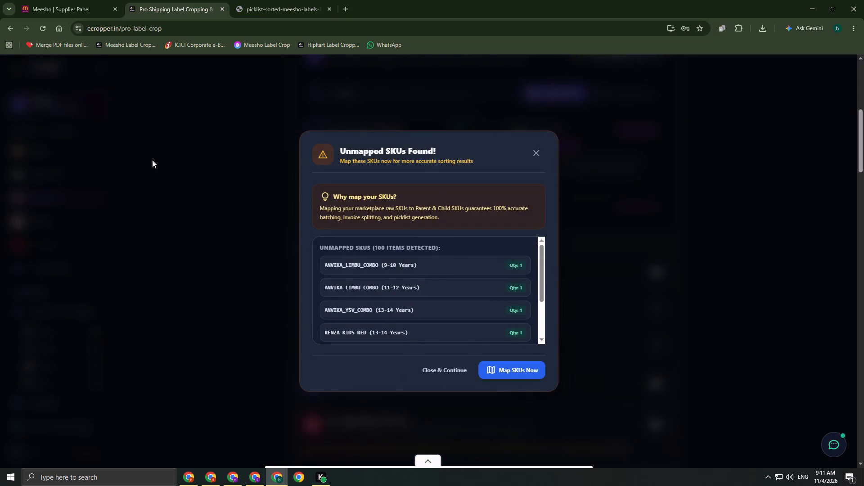
{"action": "left_click", "coordinate": [536, 148]}
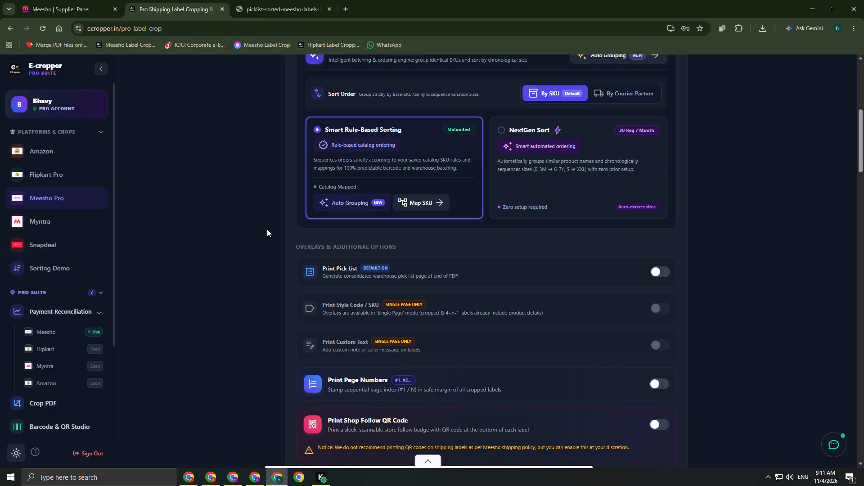
{"action": "scroll", "coordinate": [267, 229], "scroll_direction": "up", "scroll_amount": 16}
Check the On Hold and Pending orders of the BHAVY@FASHION shop.
{"action": "left_click", "coordinate": [90, 4]}
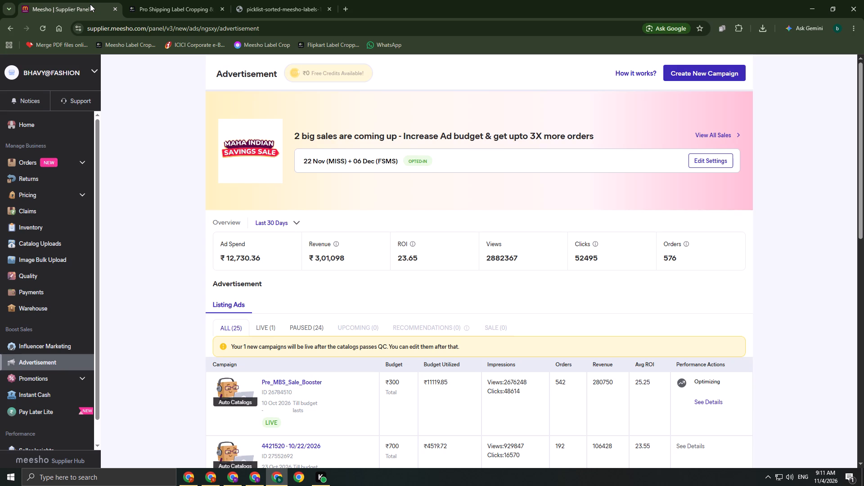
{"action": "left_click", "coordinate": [56, 165]}
{"action": "left_click", "coordinate": [236, 287]}
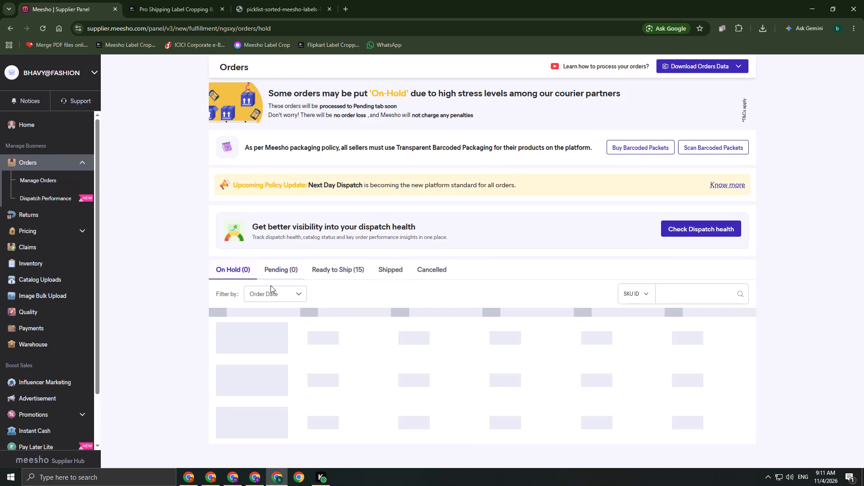
{"action": "left_click", "coordinate": [284, 279]}
Review the upcoming and completed payments of the BHAVY@FASHION shop, and return to its Pending orders.
{"action": "left_click", "coordinate": [74, 324]}
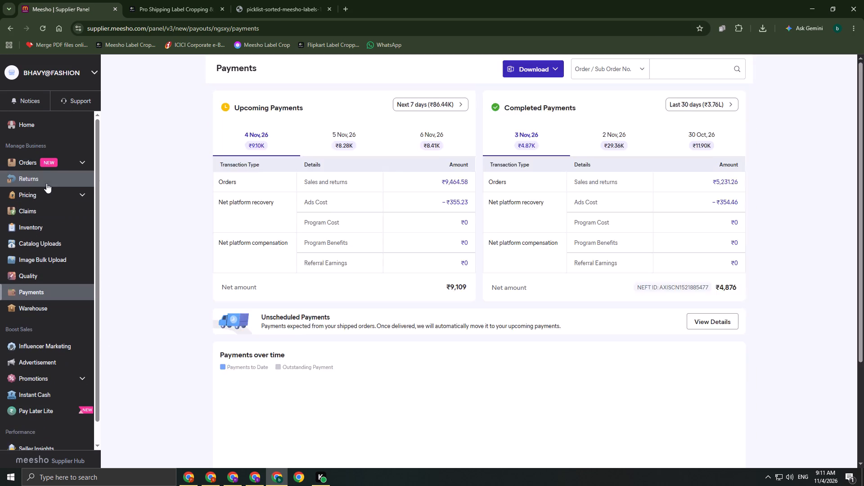
{"action": "scroll", "coordinate": [252, 163], "scroll_direction": "down", "scroll_amount": 4}
{"action": "scroll", "coordinate": [252, 163], "scroll_direction": "up", "scroll_amount": 4}
{"action": "scroll", "coordinate": [252, 163], "scroll_direction": "down", "scroll_amount": 1}
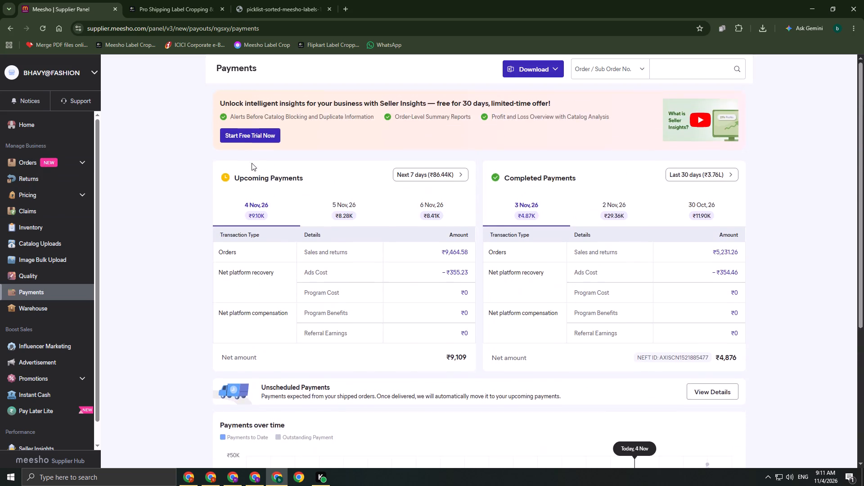
{"action": "scroll", "coordinate": [252, 163], "scroll_direction": "down", "scroll_amount": 4}
{"action": "left_click", "coordinate": [48, 159]}
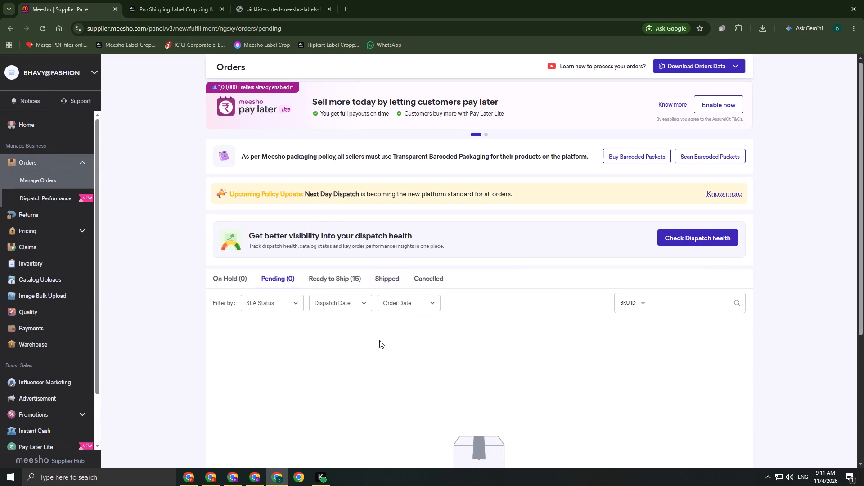
Go back to the sorted Meesho label PDF and examine the first several labels before returning to page 1.
{"action": "left_click", "coordinate": [284, 3]}
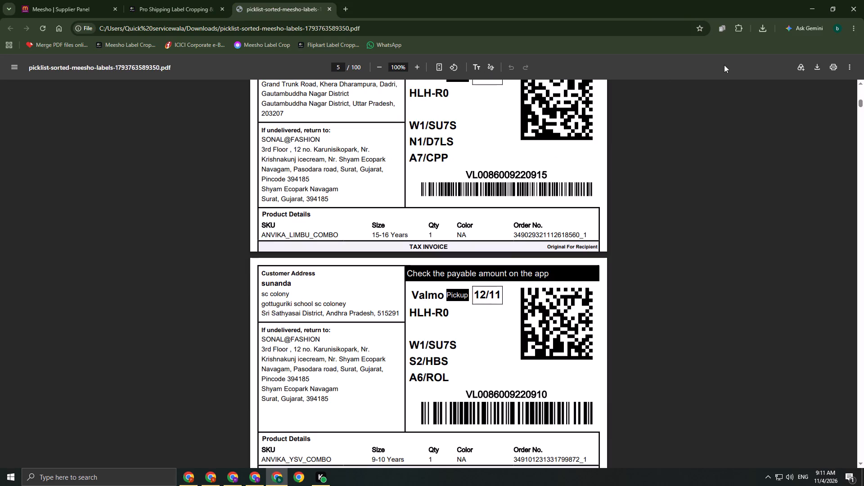
{"action": "scroll", "coordinate": [297, 215], "scroll_direction": "up", "scroll_amount": 20}
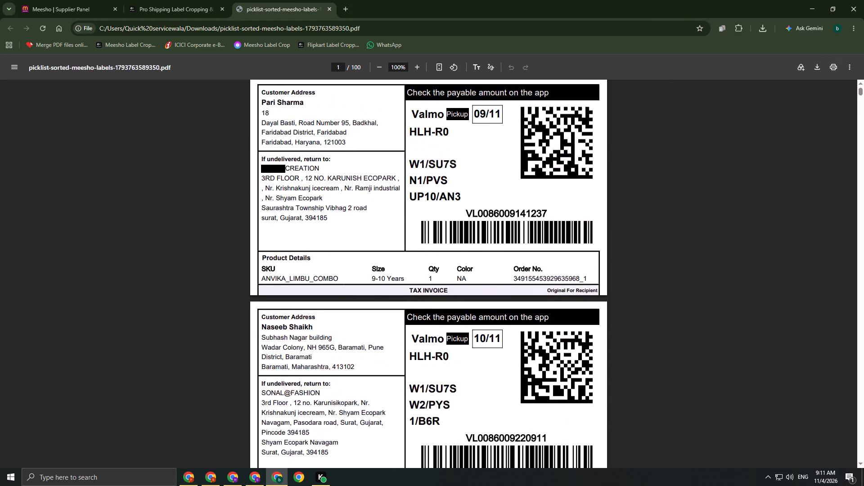
{"action": "scroll", "coordinate": [319, 201], "scroll_direction": "down", "scroll_amount": 17}
{"action": "scroll", "coordinate": [373, 193], "scroll_direction": "down", "scroll_amount": 3}
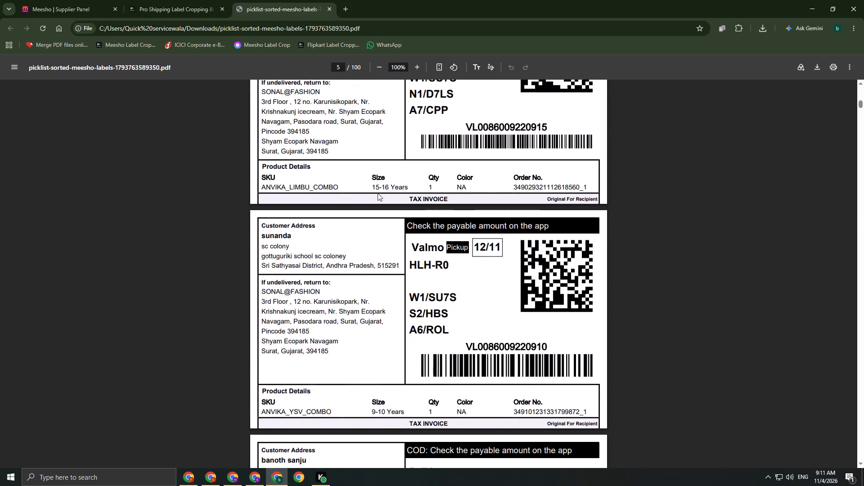
{"action": "scroll", "coordinate": [378, 193], "scroll_direction": "down", "scroll_amount": 2}
{"action": "scroll", "coordinate": [486, 191], "scroll_direction": "up", "scroll_amount": 13}
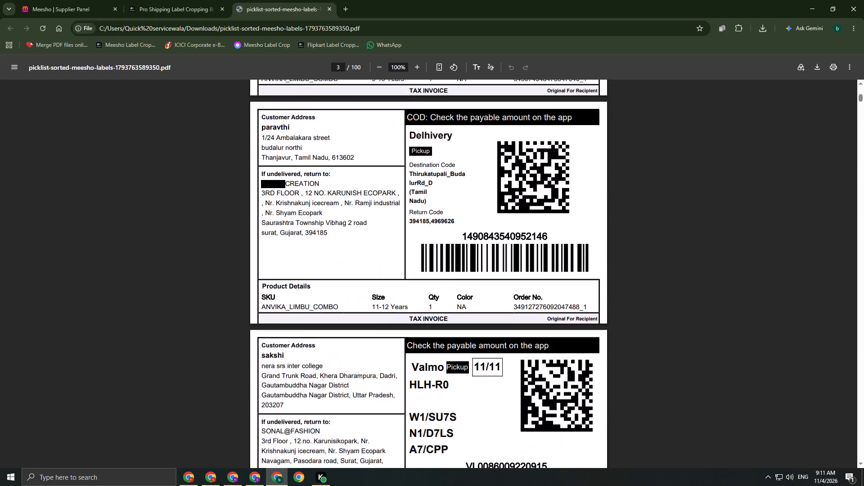
{"action": "scroll", "coordinate": [487, 191], "scroll_direction": "up", "scroll_amount": 15}
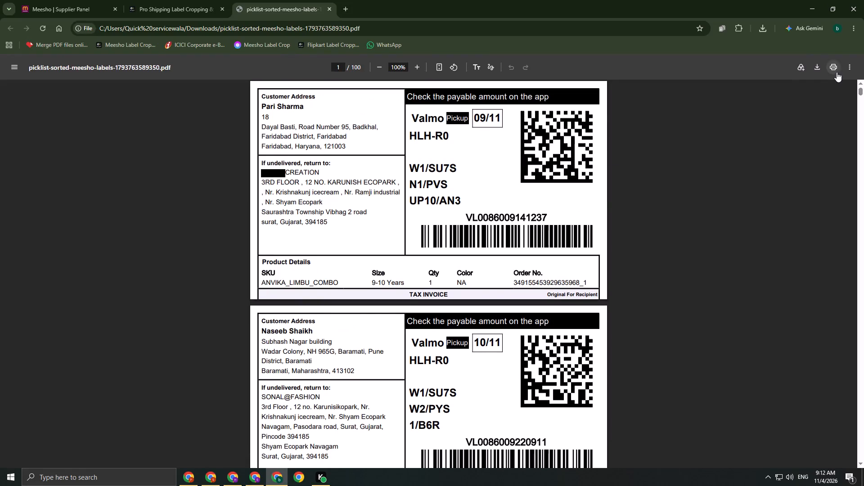
Print one copy of all pages of the sorted label PDF on the TSC TE244 printer with 4 x 6 paper.
{"action": "left_click", "coordinate": [836, 72]}
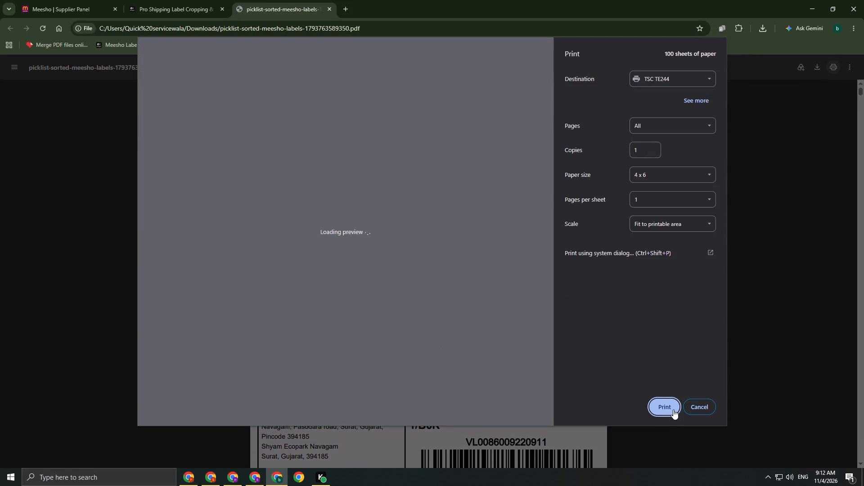
{"action": "left_click", "coordinate": [673, 409]}
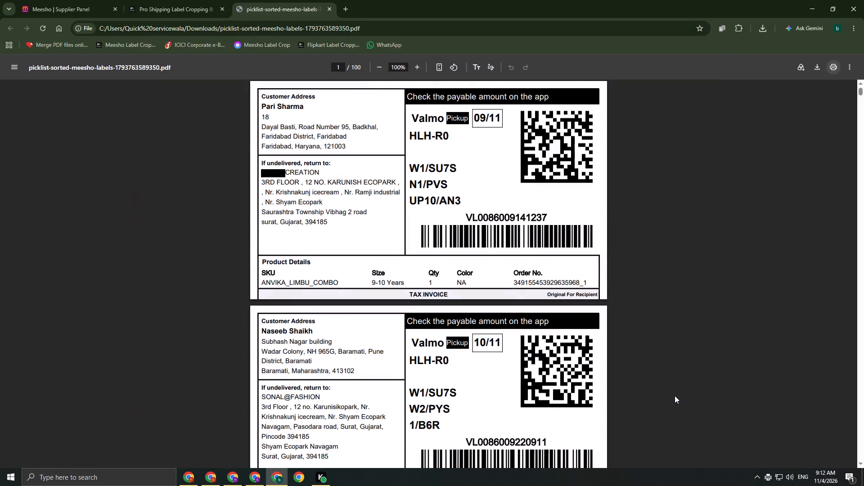
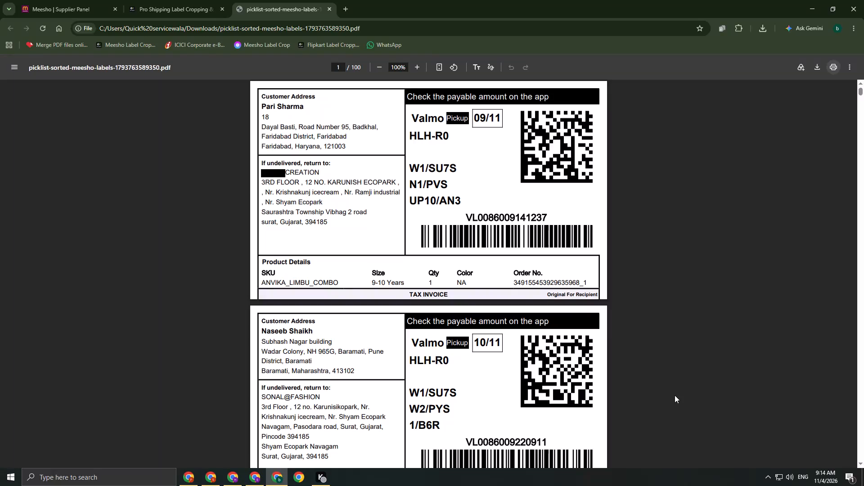
Return to the BHAVY@FASHION supplier panel and check its On Hold and Pending orders.
{"action": "left_click", "coordinate": [187, 0]}
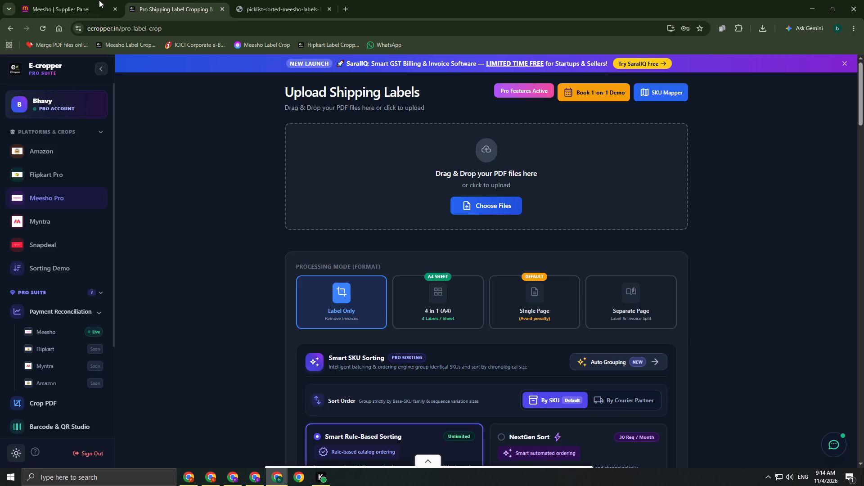
{"action": "left_click", "coordinate": [99, 0]}
{"action": "left_click", "coordinate": [231, 277]}
{"action": "left_click", "coordinate": [273, 277]}
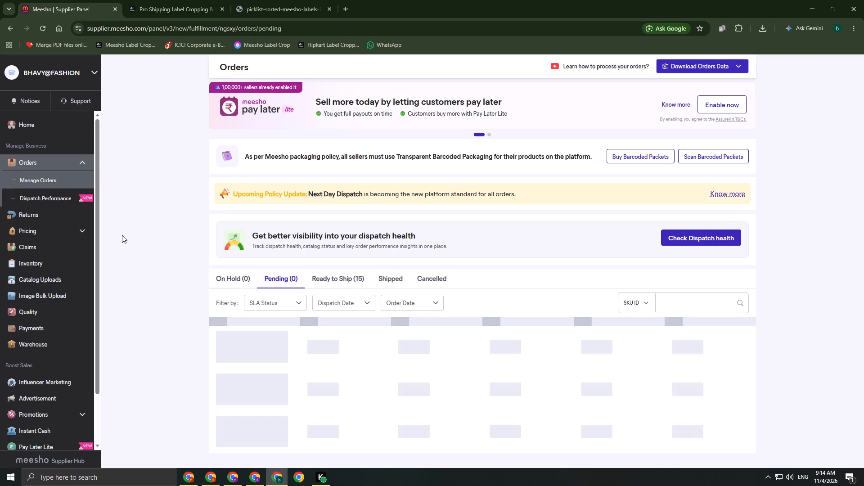
Review the active and blocked catalogs in the BHAVY@FASHION inventory, returning to the active ones.
{"action": "left_click", "coordinate": [72, 255]}
{"action": "scroll", "coordinate": [367, 171], "scroll_direction": "down", "scroll_amount": 6}
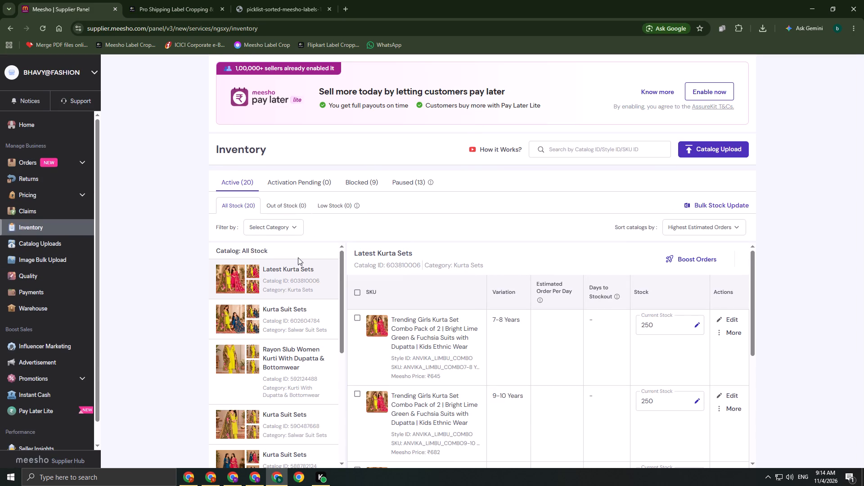
{"action": "scroll", "coordinate": [298, 257], "scroll_direction": "down", "scroll_amount": 3}
{"action": "scroll", "coordinate": [298, 257], "scroll_direction": "up", "scroll_amount": 4}
{"action": "left_click", "coordinate": [347, 178]}
{"action": "left_click", "coordinate": [227, 174]}
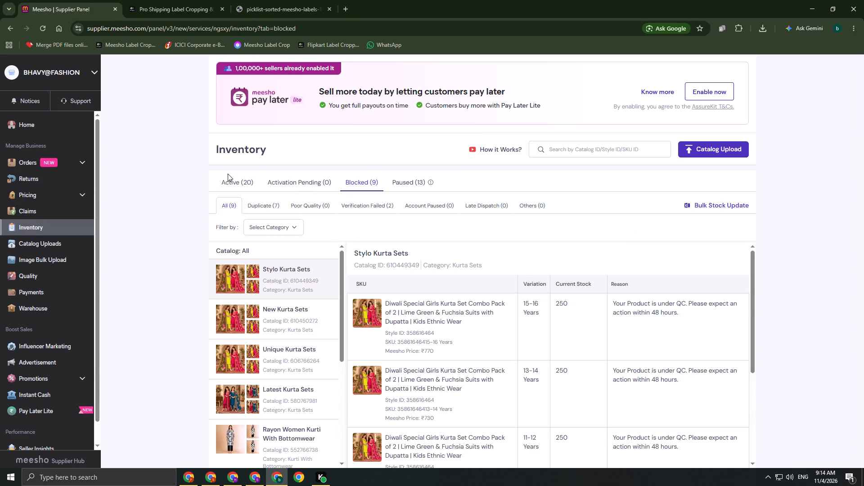
{"action": "left_click", "coordinate": [248, 180]}
Switch to the SHAMUAL@CREATION shop and look through the active catalogs in its inventory.
{"action": "left_click", "coordinate": [247, 475]}
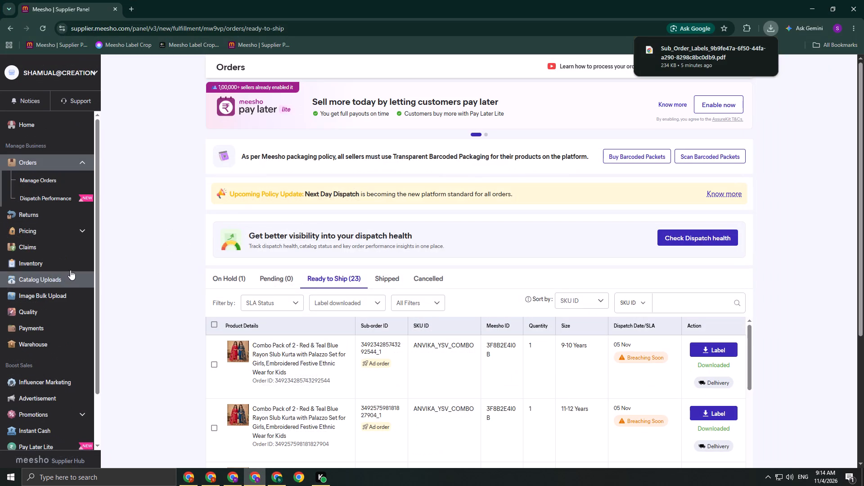
{"action": "left_click", "coordinate": [67, 267]}
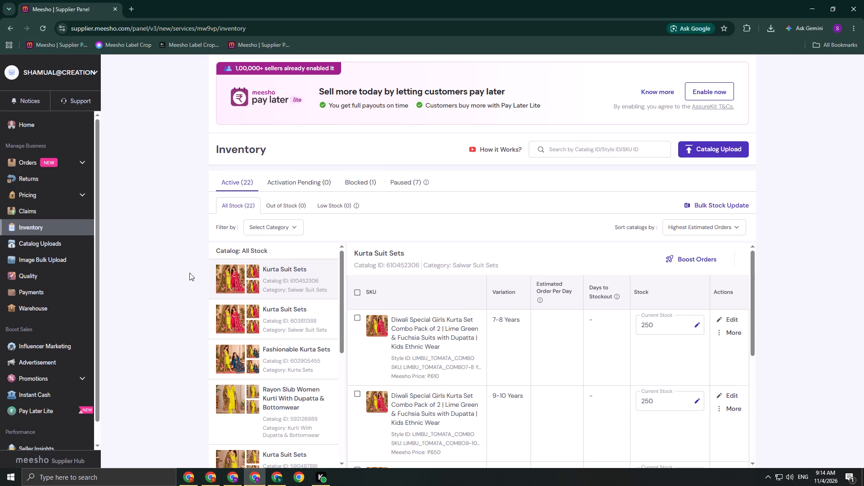
{"action": "scroll", "coordinate": [347, 321], "scroll_direction": "down", "scroll_amount": 3}
{"action": "scroll", "coordinate": [265, 321], "scroll_direction": "up", "scroll_amount": 1}
{"action": "scroll", "coordinate": [265, 321], "scroll_direction": "down", "scroll_amount": 2}
{"action": "right_click", "coordinate": [265, 321]}
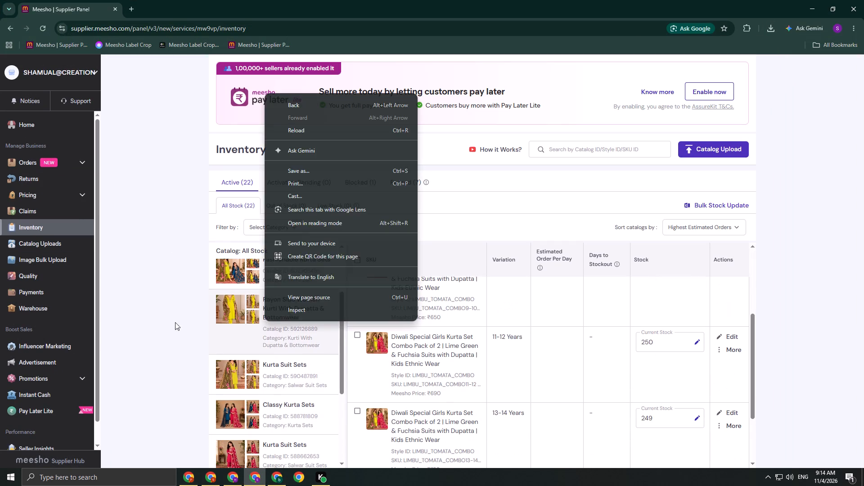
{"action": "left_click", "coordinate": [154, 322]}
{"action": "scroll", "coordinate": [252, 309], "scroll_direction": "up", "scroll_amount": 5}
{"action": "scroll", "coordinate": [249, 166], "scroll_direction": "down", "scroll_amount": 4}
{"action": "scroll", "coordinate": [355, 224], "scroll_direction": "down", "scroll_amount": 3}
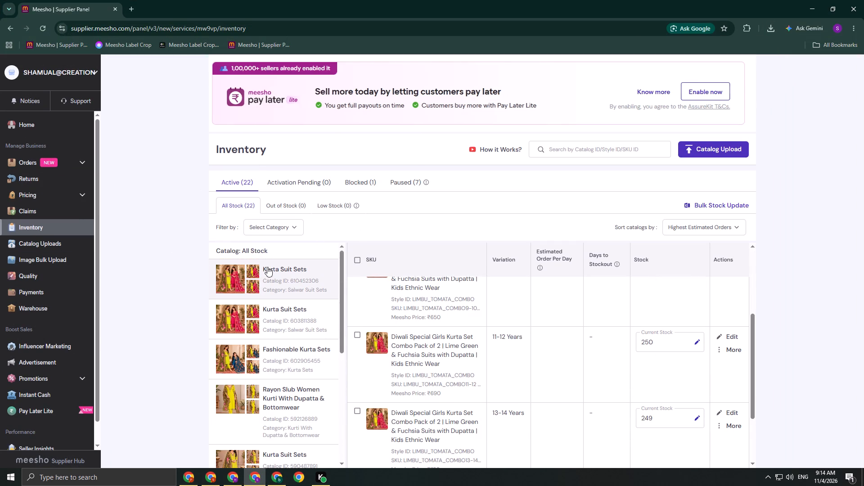
{"action": "scroll", "coordinate": [267, 267], "scroll_direction": "down", "scroll_amount": 2}
{"action": "scroll", "coordinate": [256, 270], "scroll_direction": "up", "scroll_amount": 2}
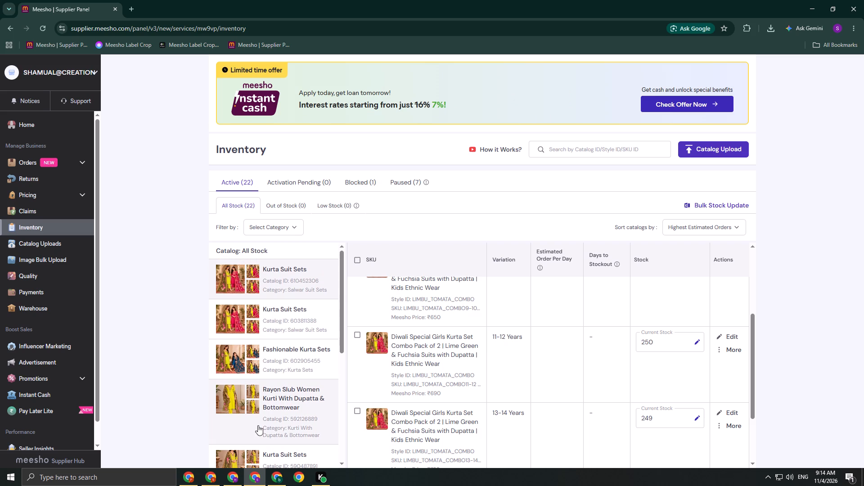
View the stock details of several SHAMUAL@CREATION catalogs, ending with Kurta Suit Sets, catalog ID 610452306.
{"action": "left_click", "coordinate": [258, 425]}
{"action": "left_click", "coordinate": [278, 456]}
{"action": "left_click", "coordinate": [284, 346]}
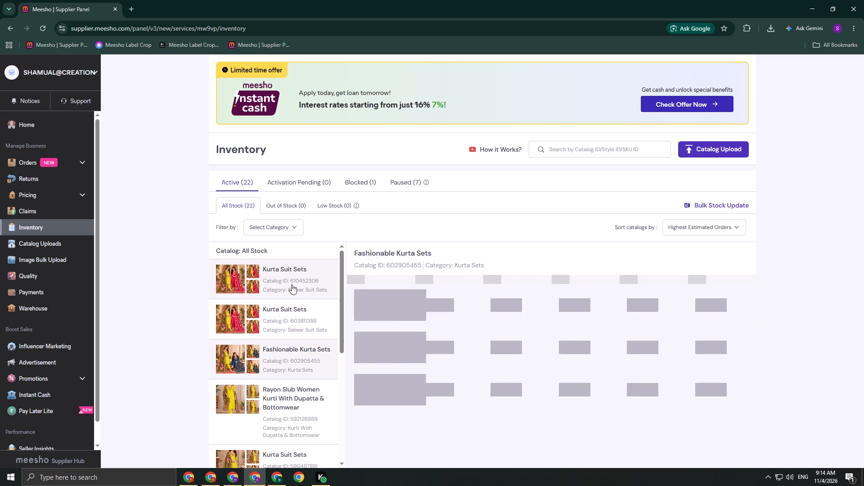
{"action": "left_click", "coordinate": [292, 284]}
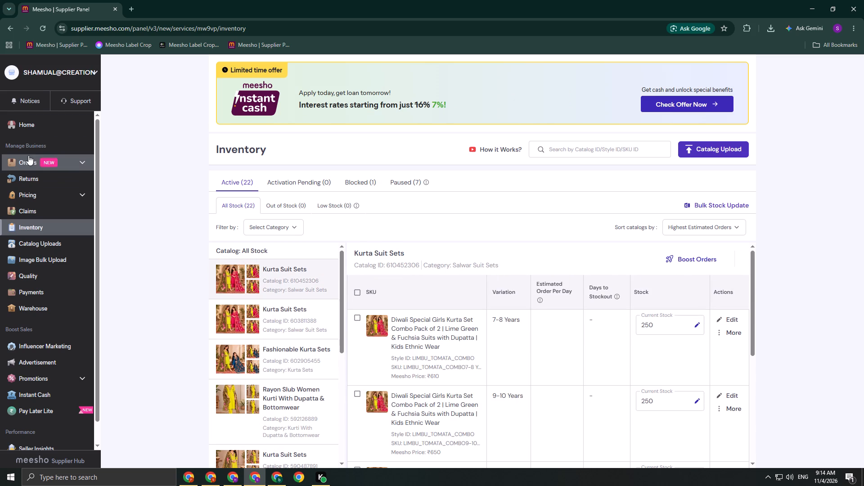
Check the On Hold orders of the SHAMUAL@CREATION shop.
{"action": "left_click", "coordinate": [29, 157]}
{"action": "left_click", "coordinate": [212, 276]}
{"action": "scroll", "coordinate": [353, 211], "scroll_direction": "down", "scroll_amount": 4}
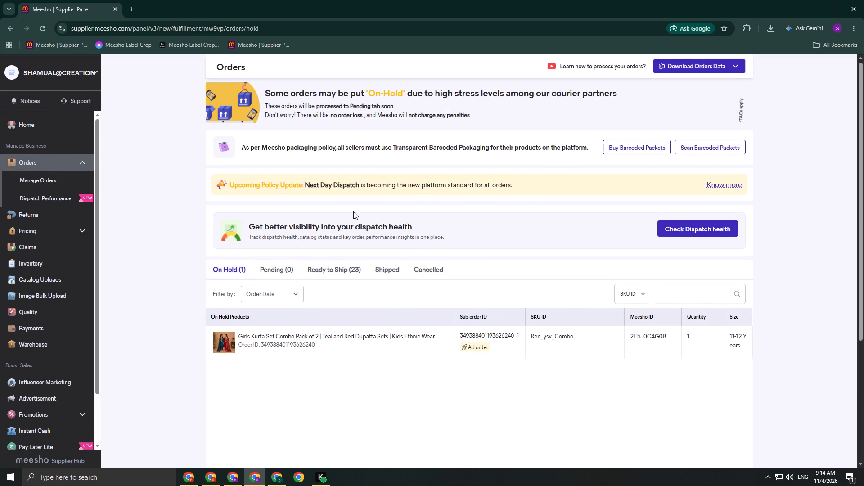
Go back to the sorted Meesho label PDF and search it for "Tameta".
{"action": "left_click", "coordinate": [267, 473]}
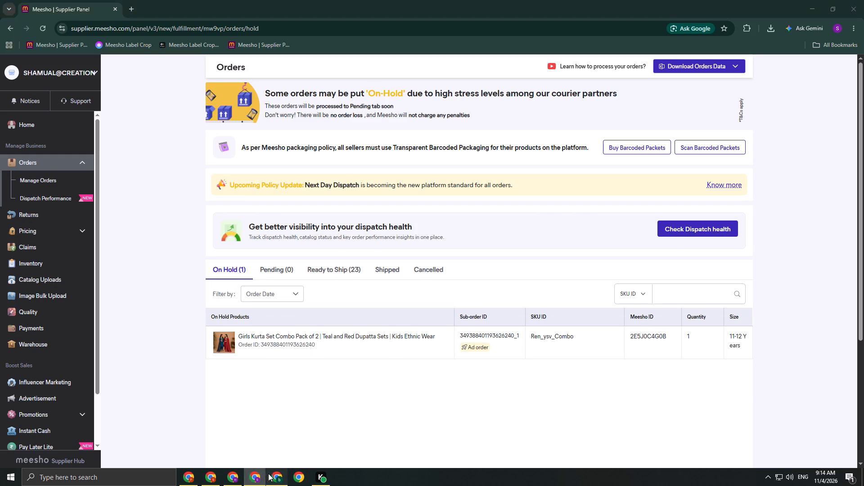
{"action": "left_click", "coordinate": [311, 0]}
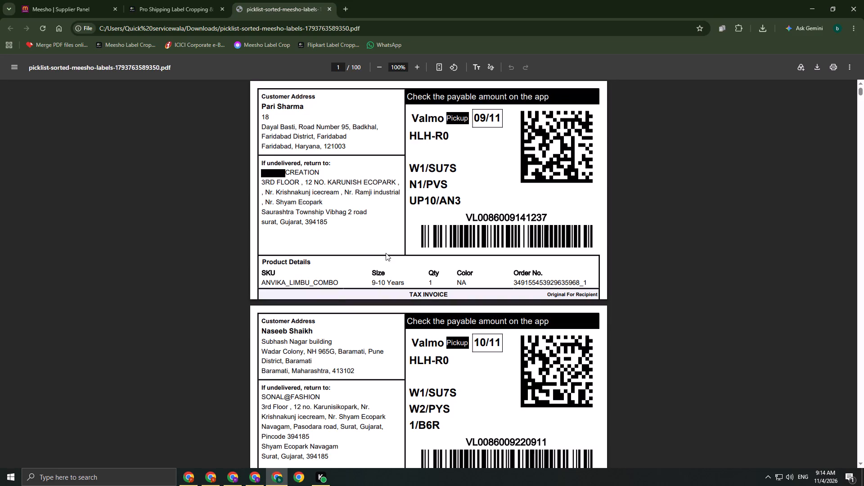
{"action": "key", "text": "ctrl+f"}
{"action": "key", "text": "BackSpace"}
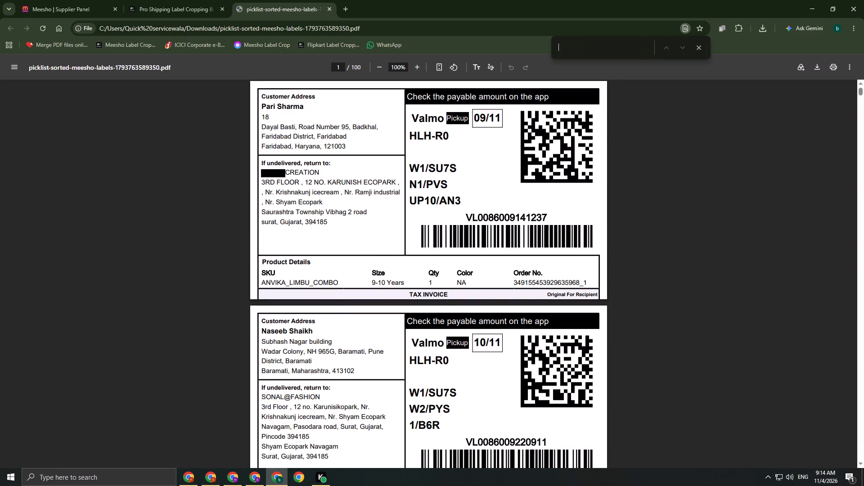
{"action": "type", "text": "Ta"}
{"action": "type", "text": "me"}
{"action": "type", "text": "ta"}
Search the label PDF for "LIMBU" instead, examine the SKU and size on each matching label, and close the search.
{"action": "key", "text": "BackSpace"}
{"action": "key", "text": "BackSpace"}
{"action": "key", "text": "BackSpace"}
{"action": "key", "text": "BackSpace"}
{"action": "key", "text": "BackSpace"}
{"action": "key", "text": "BackSpace"}
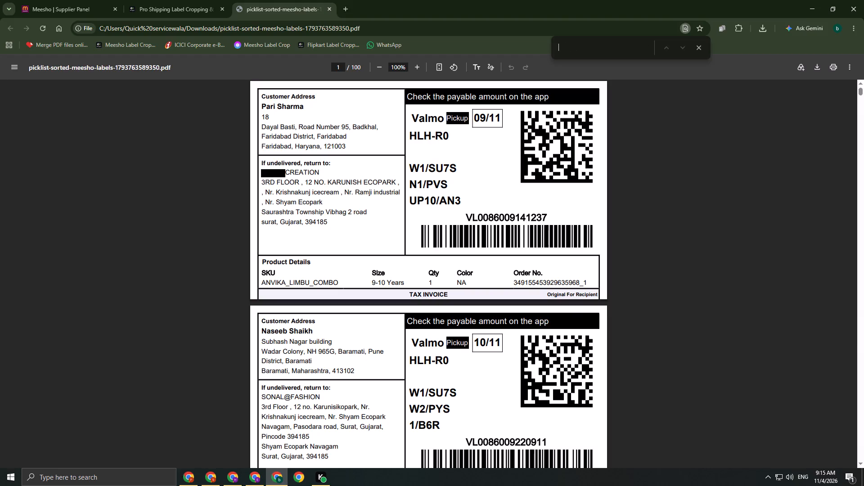
{"action": "type", "text": "LIMBU"}
{"action": "key", "text": "Return"}
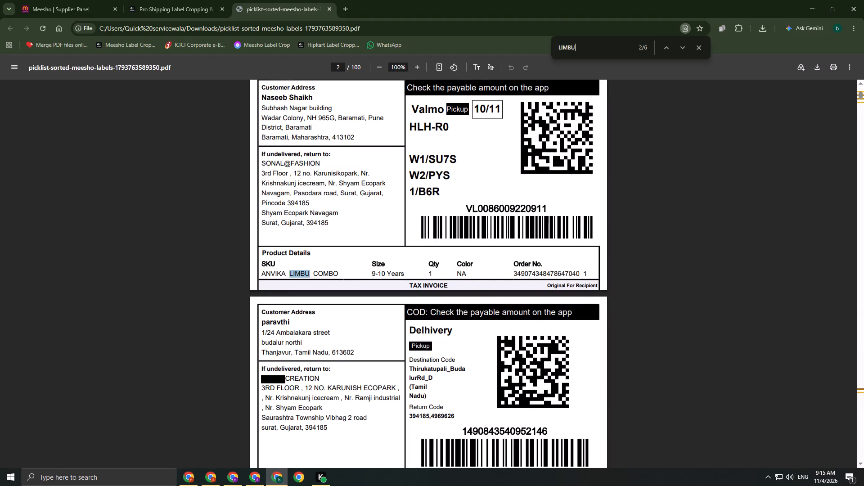
{"action": "key", "text": "Return"}
{"action": "key", "text": "Return"}
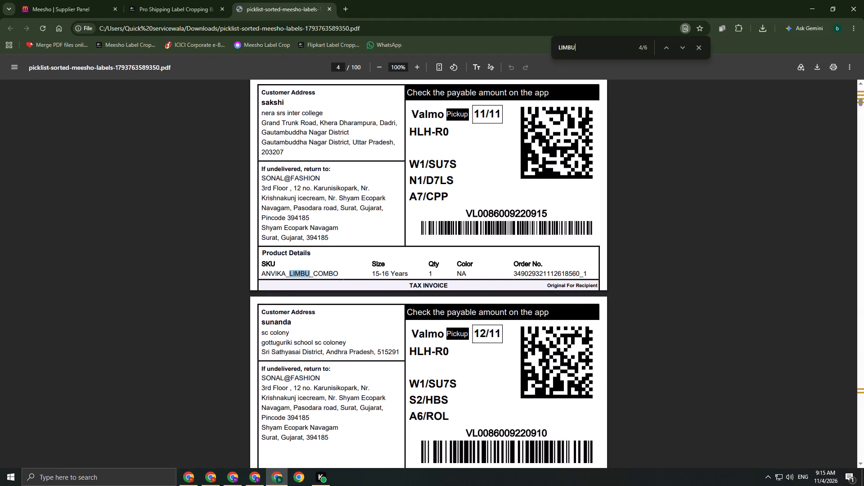
{"action": "key", "text": "Return"}
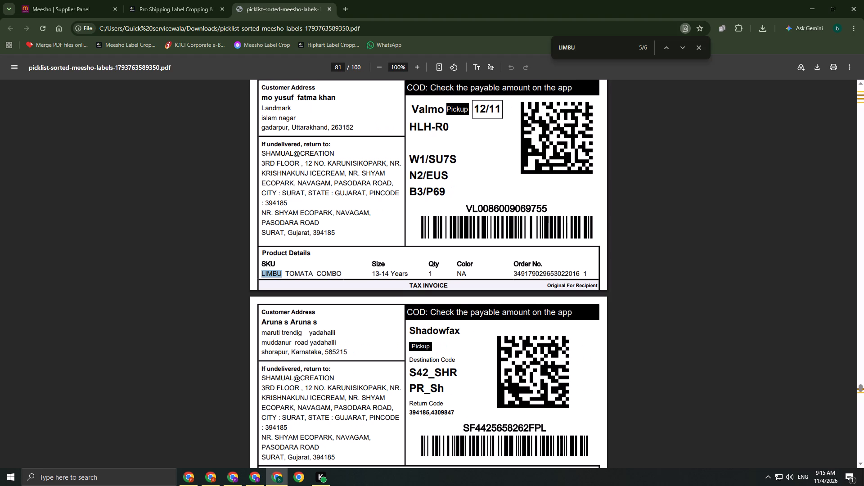
{"action": "key", "text": "Return"}
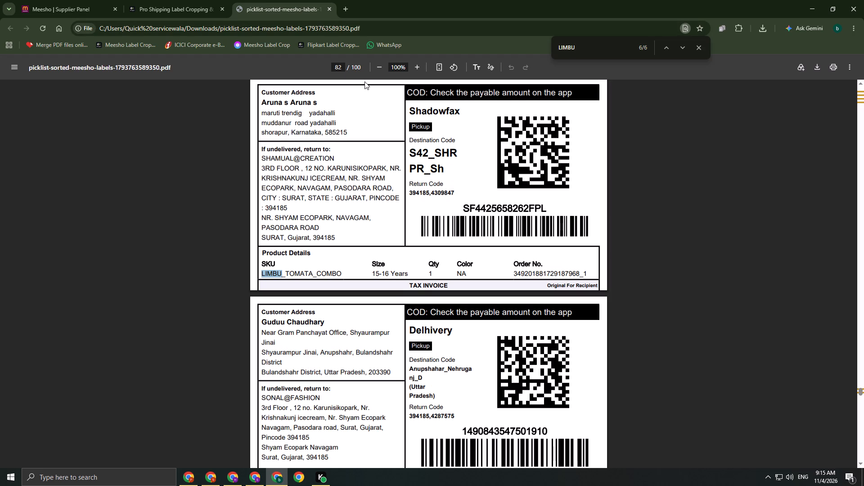
{"action": "key", "text": "shift+Tab"}
{"action": "key", "text": "shift+Tab"}
{"action": "left_click", "coordinate": [669, 49]}
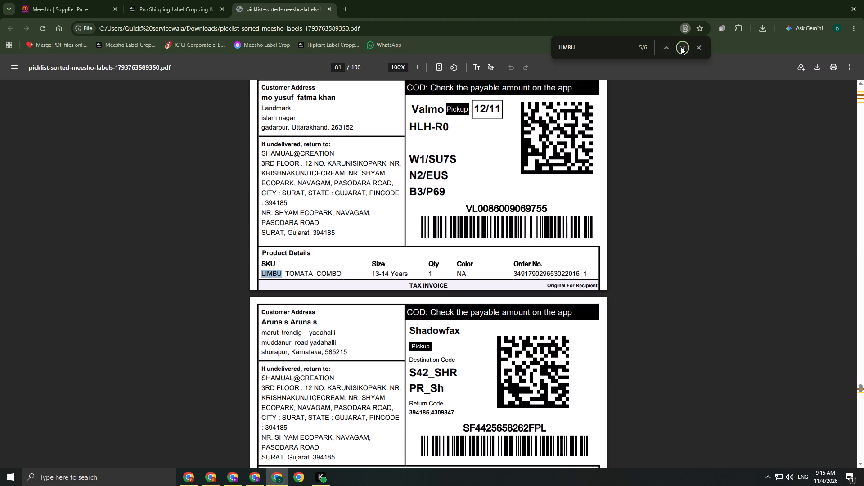
{"action": "left_click", "coordinate": [681, 47]}
{"action": "left_click", "coordinate": [662, 45]}
{"action": "left_click", "coordinate": [696, 46]}
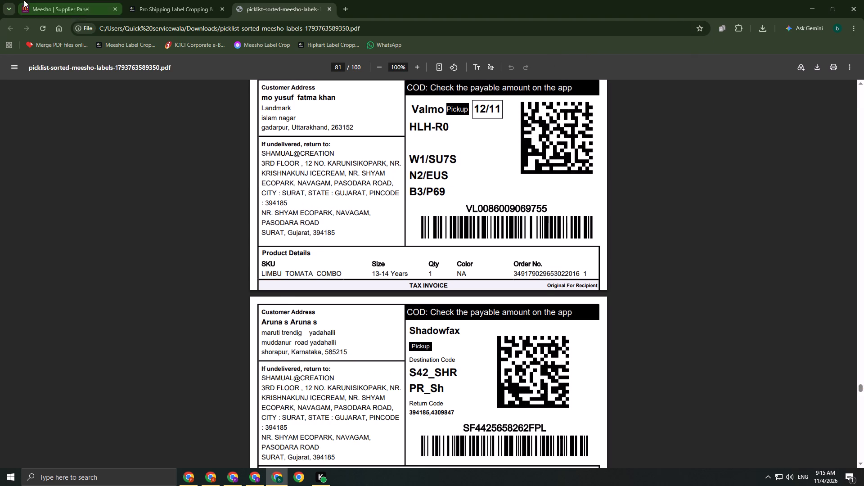
Return to the BHAVY@FASHION inventory and examine the size variations and stock of its Latest Kurta Sets catalog.
{"action": "left_click", "coordinate": [24, 0]}
{"action": "scroll", "coordinate": [280, 314], "scroll_direction": "down", "scroll_amount": 2}
{"action": "scroll", "coordinate": [280, 314], "scroll_direction": "up", "scroll_amount": 3}
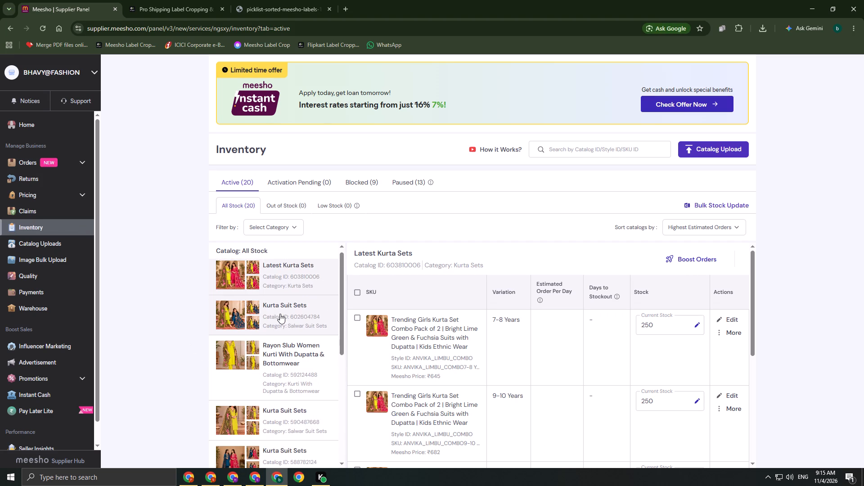
{"action": "scroll", "coordinate": [388, 317], "scroll_direction": "down", "scroll_amount": 3}
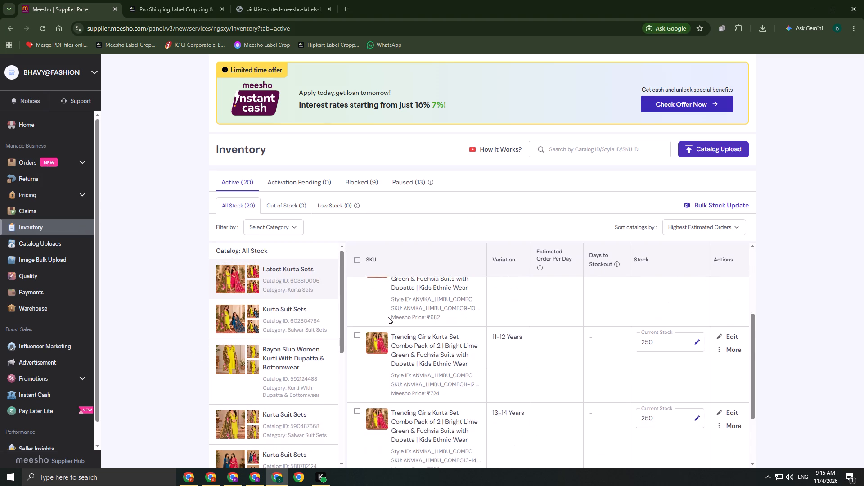
{"action": "scroll", "coordinate": [388, 317], "scroll_direction": "down", "scroll_amount": 3}
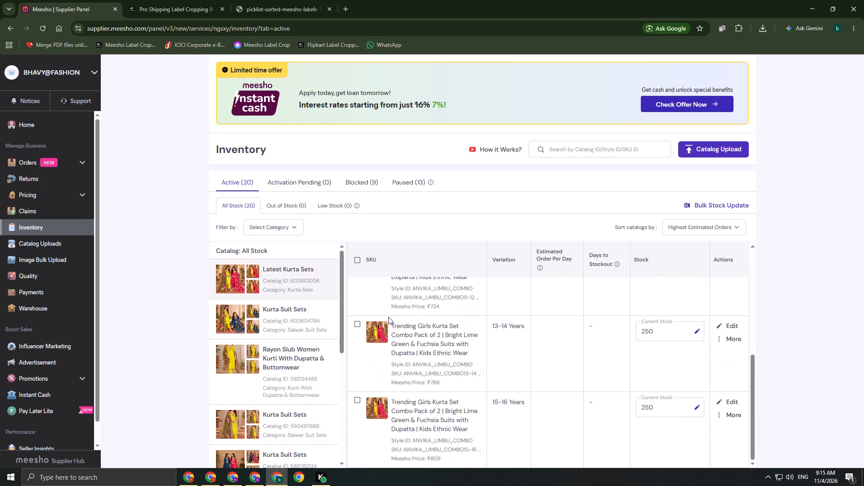
{"action": "scroll", "coordinate": [389, 315], "scroll_direction": "up", "scroll_amount": 4}
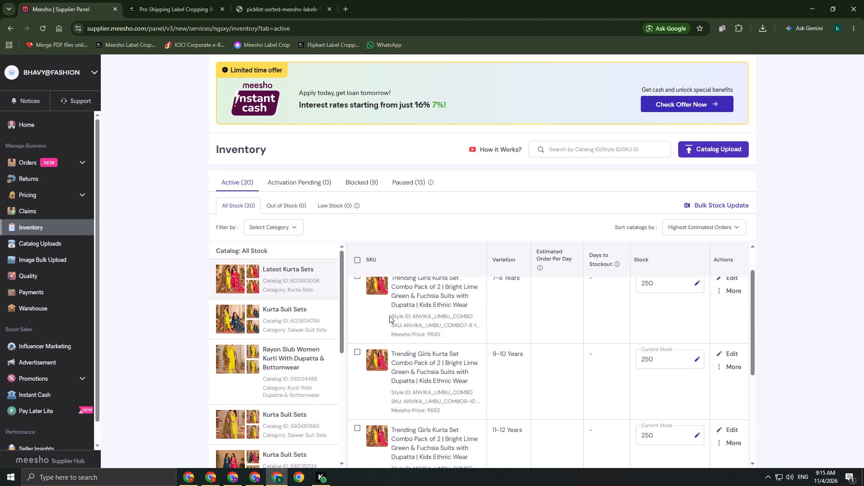
{"action": "scroll", "coordinate": [389, 315], "scroll_direction": "up", "scroll_amount": 3}
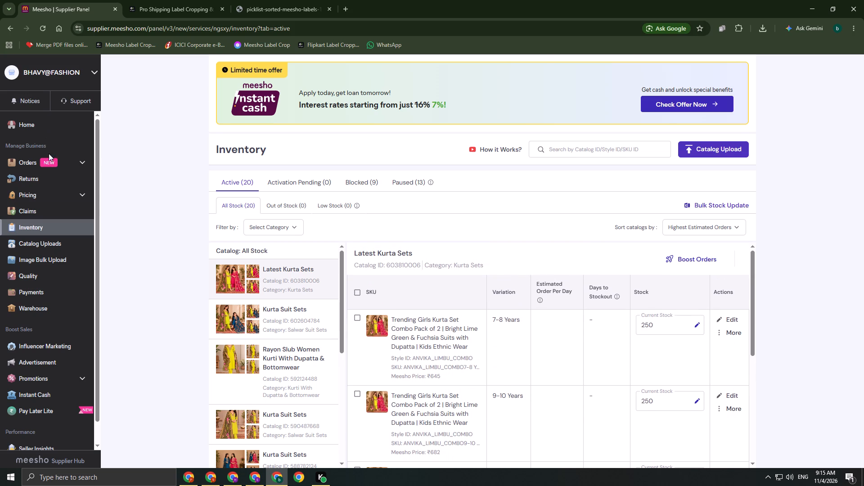
Check the On Hold orders of the BHAVY@FASHION shop.
{"action": "left_click", "coordinate": [54, 164]}
{"action": "left_click", "coordinate": [234, 284]}
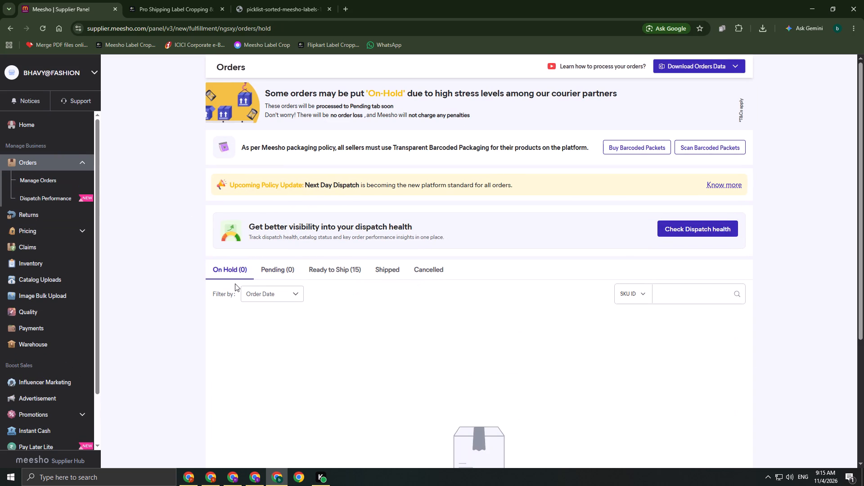
Review the current and recommended prices of the BHAVY@FASHION products listed as Losing Views.
{"action": "left_click", "coordinate": [76, 233]}
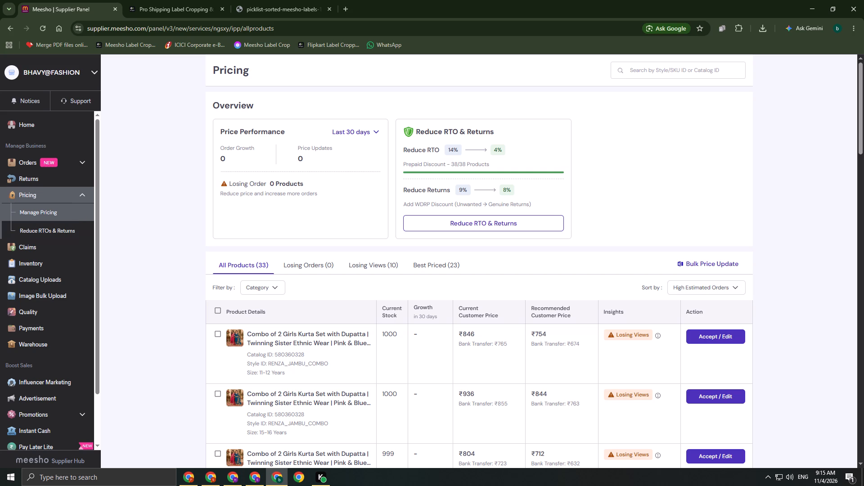
{"action": "left_click", "coordinate": [389, 263]}
{"action": "scroll", "coordinate": [321, 124], "scroll_direction": "down", "scroll_amount": 5}
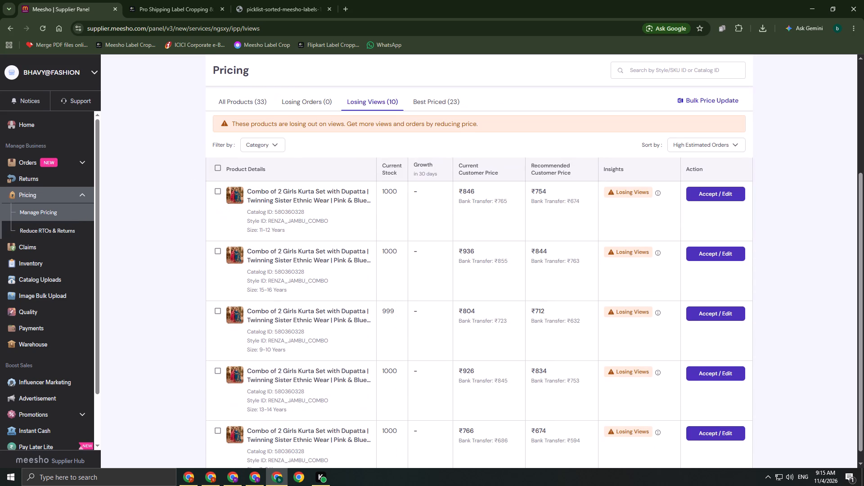
{"action": "scroll", "coordinate": [338, 141], "scroll_direction": "down", "scroll_amount": 5}
{"action": "scroll", "coordinate": [379, 224], "scroll_direction": "down", "scroll_amount": 4}
Compare the All Products and Losing Views price lists of the BHAVY@FASHION shop.
{"action": "left_click", "coordinate": [251, 98]}
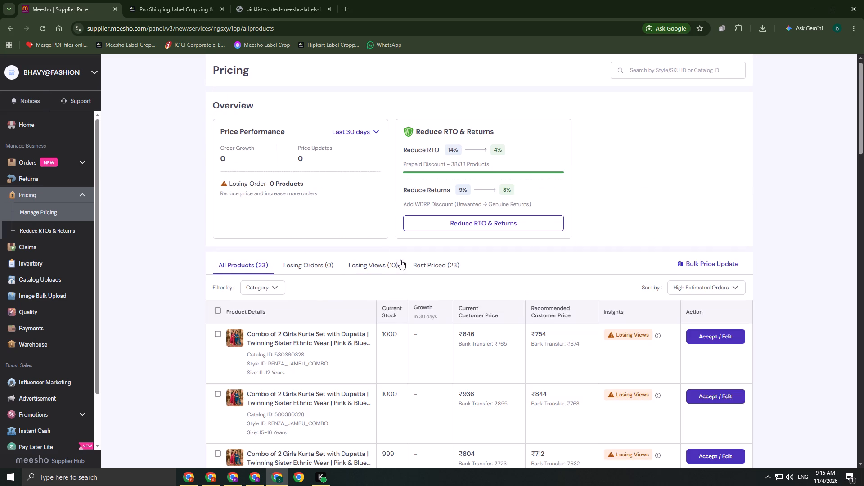
{"action": "left_click", "coordinate": [397, 261]}
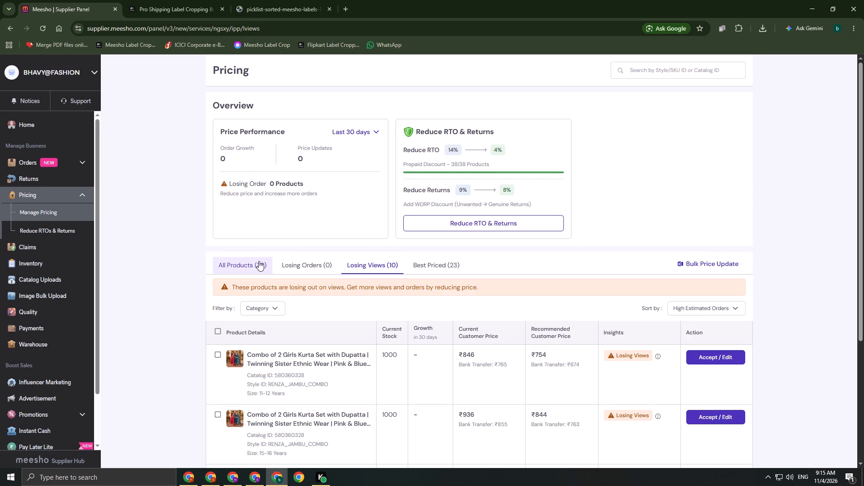
{"action": "left_click", "coordinate": [259, 261]}
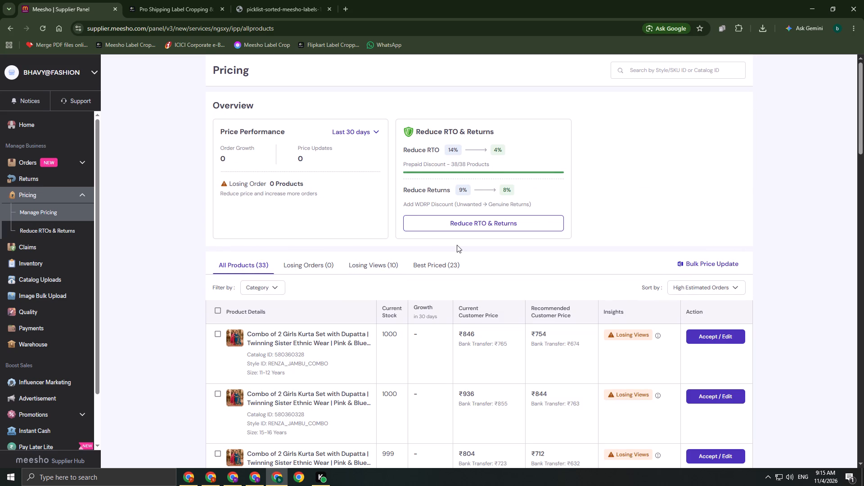
Examine the product categories and their prepaid and WDRP discount options for reducing RTO and returns at BHAVY@FASHION.
{"action": "left_click", "coordinate": [464, 225]}
{"action": "scroll", "coordinate": [464, 225], "scroll_direction": "down", "scroll_amount": 2}
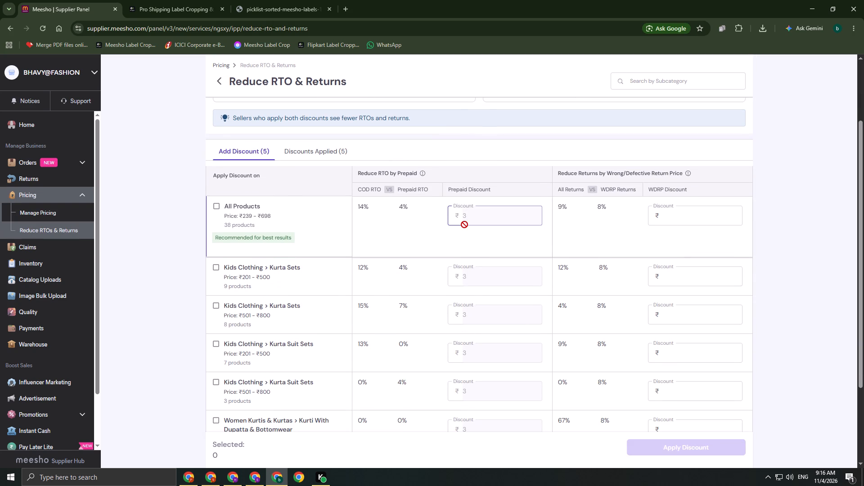
{"action": "scroll", "coordinate": [464, 225], "scroll_direction": "down", "scroll_amount": 2}
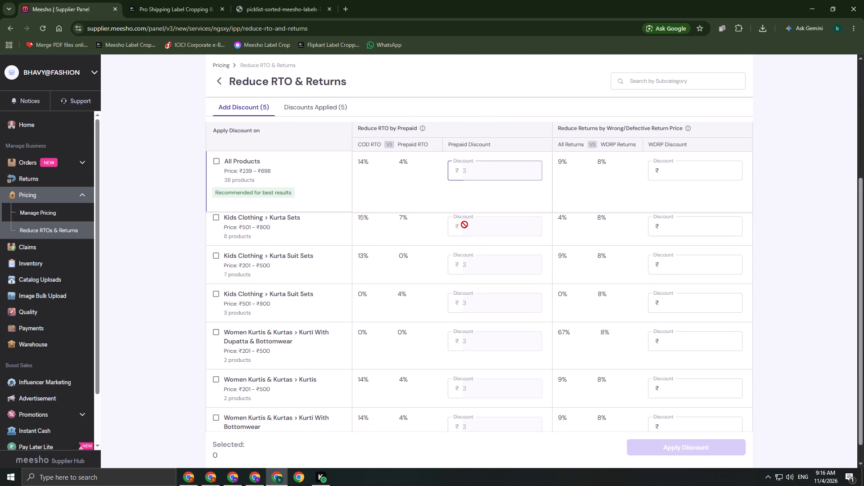
{"action": "scroll", "coordinate": [464, 225], "scroll_direction": "down", "scroll_amount": 8}
{"action": "scroll", "coordinate": [464, 225], "scroll_direction": "up", "scroll_amount": 5}
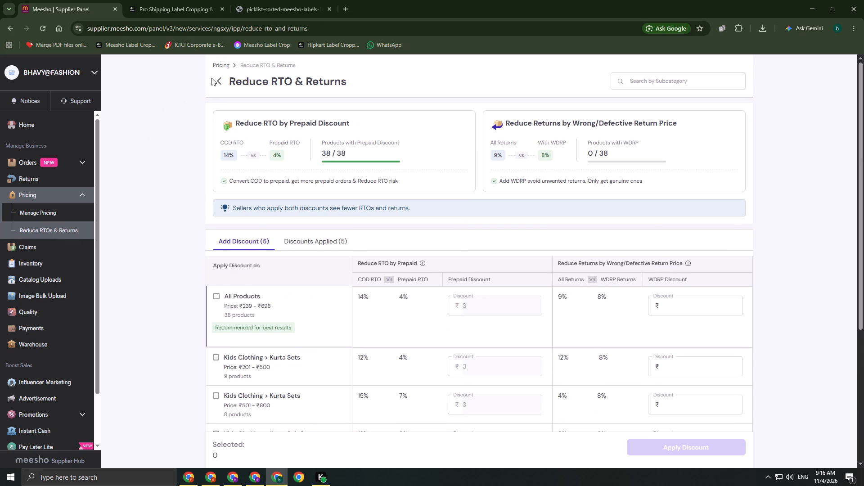
Review the discounts already applied to each BHAVY@FASHION category against their recommended amounts, and go back to the pricing overview.
{"action": "left_click", "coordinate": [319, 238]}
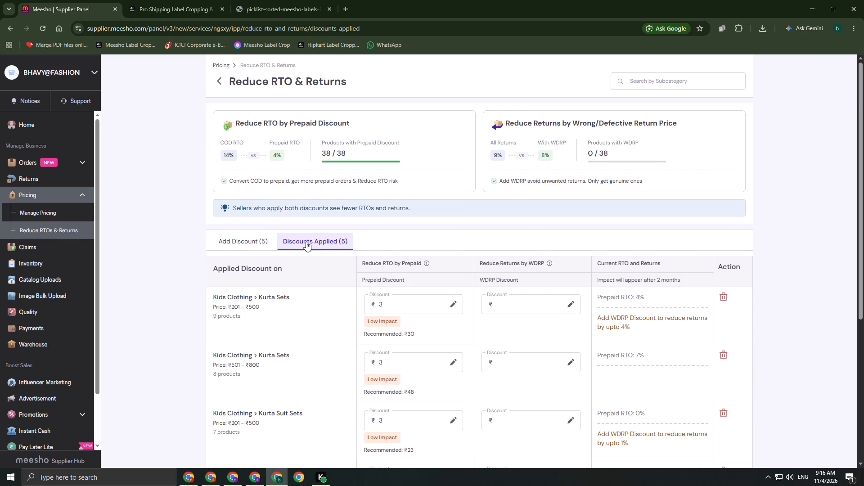
{"action": "scroll", "coordinate": [290, 240], "scroll_direction": "down", "scroll_amount": 2}
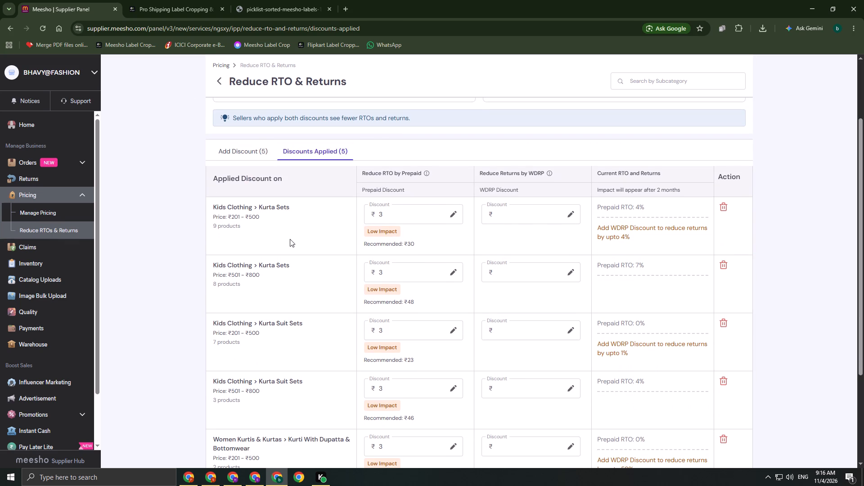
{"action": "scroll", "coordinate": [290, 239], "scroll_direction": "down", "scroll_amount": 5}
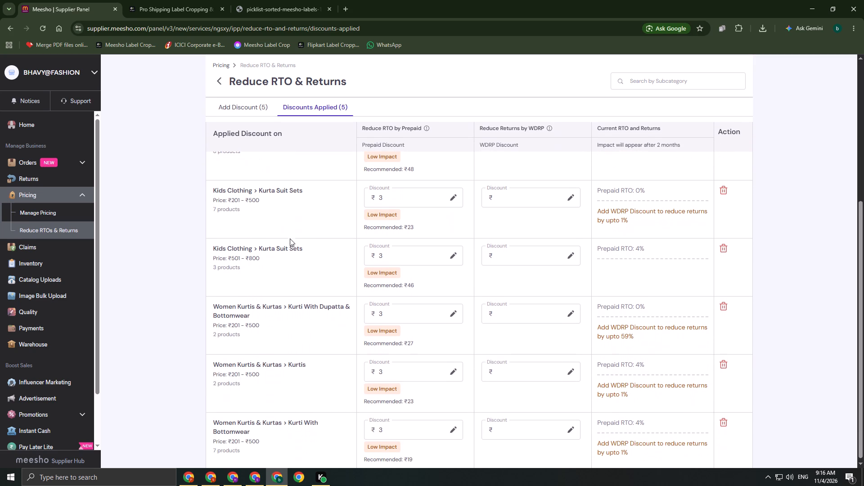
{"action": "scroll", "coordinate": [290, 238], "scroll_direction": "down", "scroll_amount": 3}
{"action": "scroll", "coordinate": [290, 238], "scroll_direction": "up", "scroll_amount": 6}
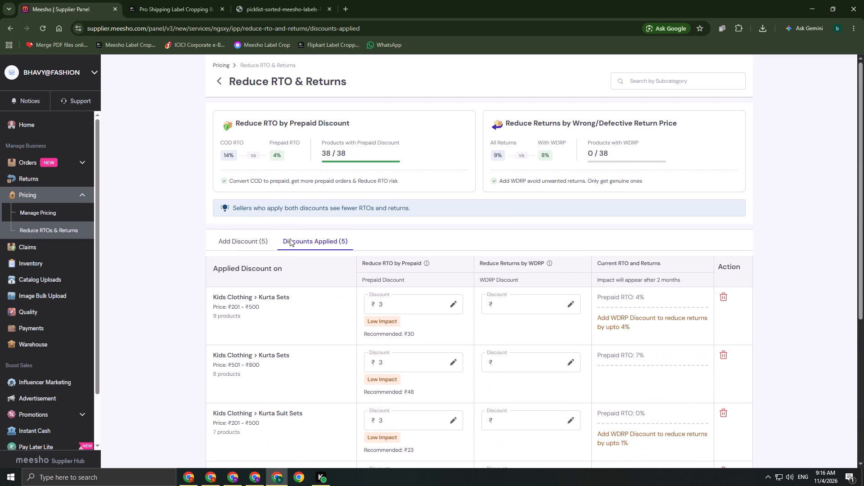
{"action": "left_click", "coordinate": [225, 82]}
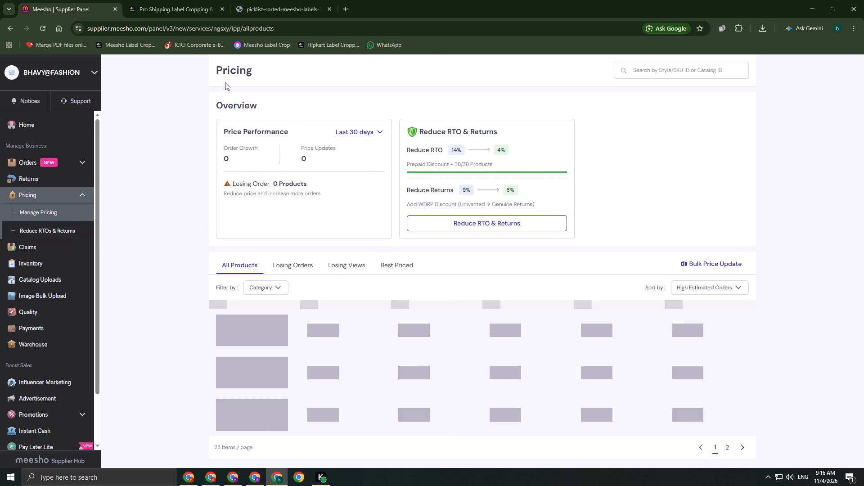
Check the Return/RTO overview of the BHAVY@FASHION shop.
{"action": "left_click", "coordinate": [50, 171]}
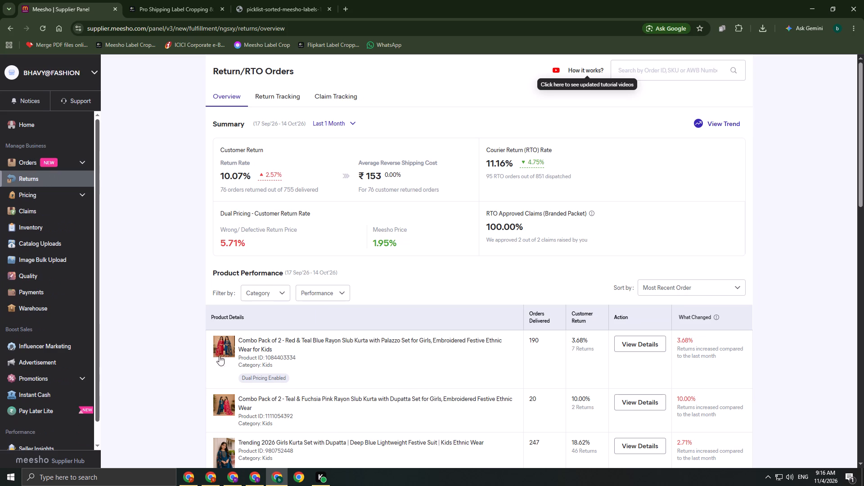
Switch to the SHAMUAL@CREATION shop and check its product pricing and its Reduce RTO & Returns discounts.
{"action": "left_click", "coordinate": [256, 475]}
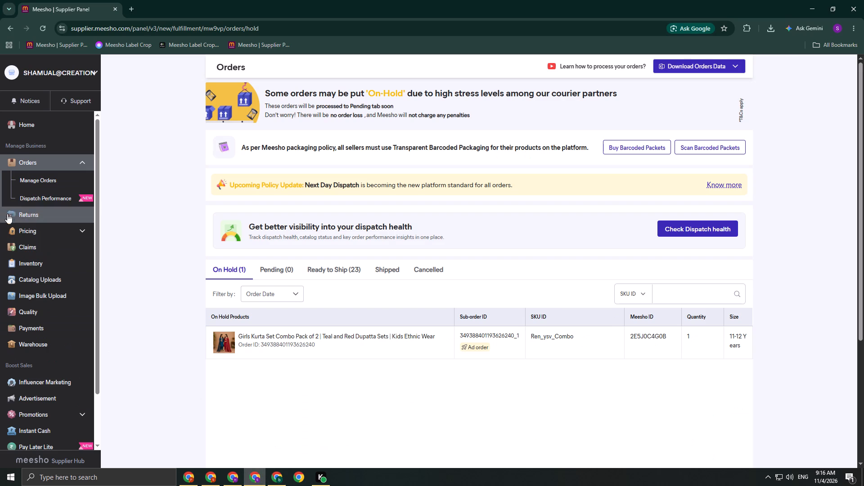
{"action": "left_click", "coordinate": [50, 224]}
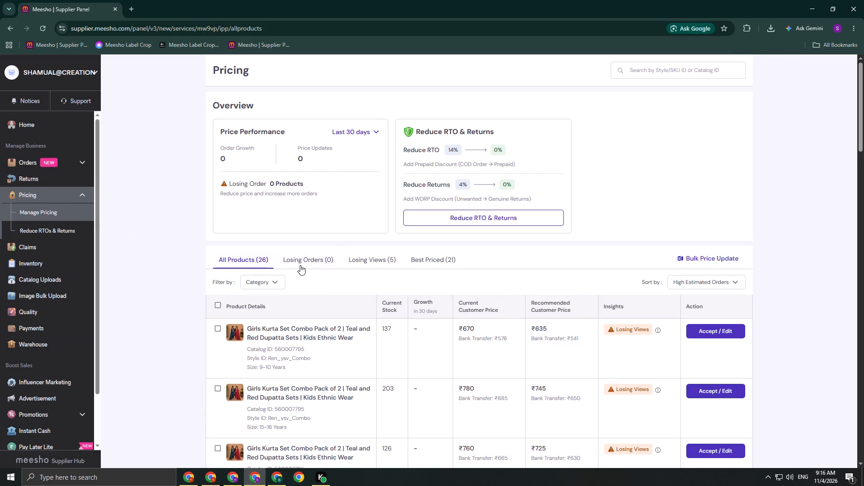
{"action": "left_click", "coordinate": [65, 225]}
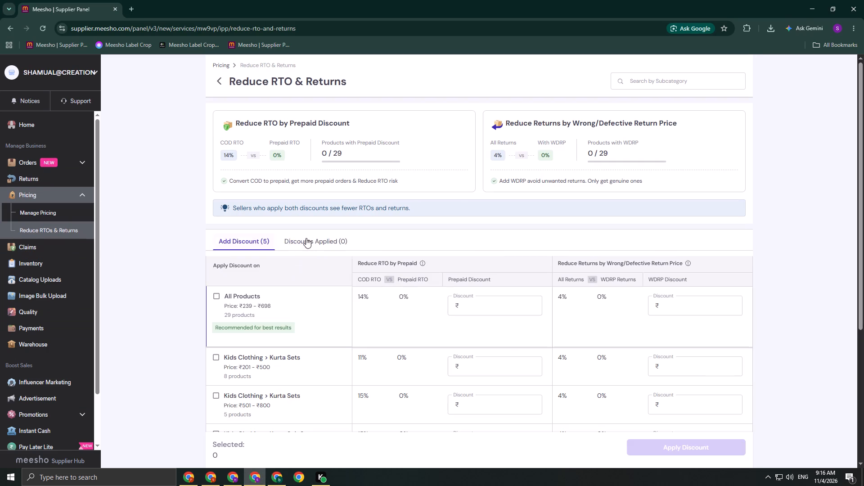
Bring up the Return/RTO overview for SHAMUAL@CREATION, HET@FASHION, SONAL@FASHION and the remaining CREATION shop in turn.
{"action": "left_click", "coordinate": [58, 180]}
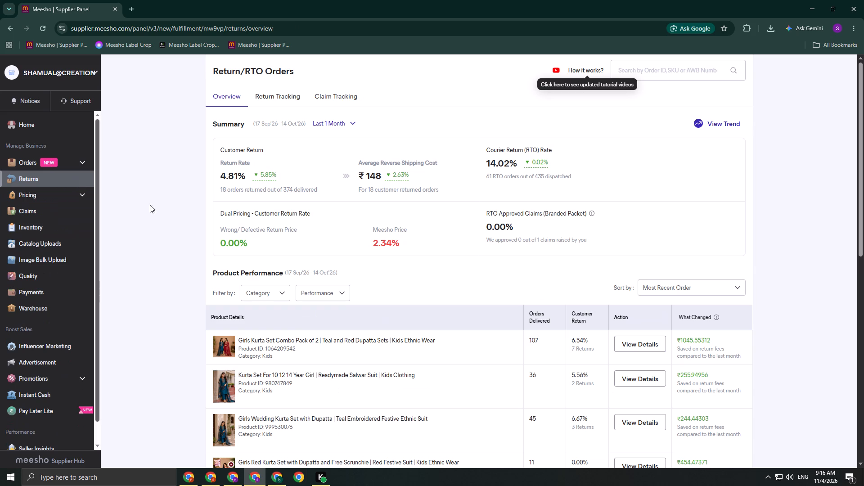
{"action": "left_click", "coordinate": [241, 474]}
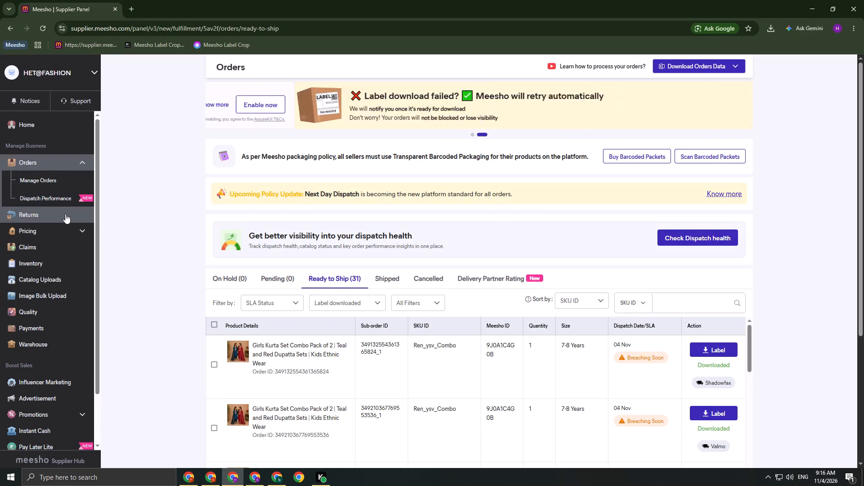
{"action": "left_click", "coordinate": [65, 214]}
{"action": "left_click", "coordinate": [213, 477]}
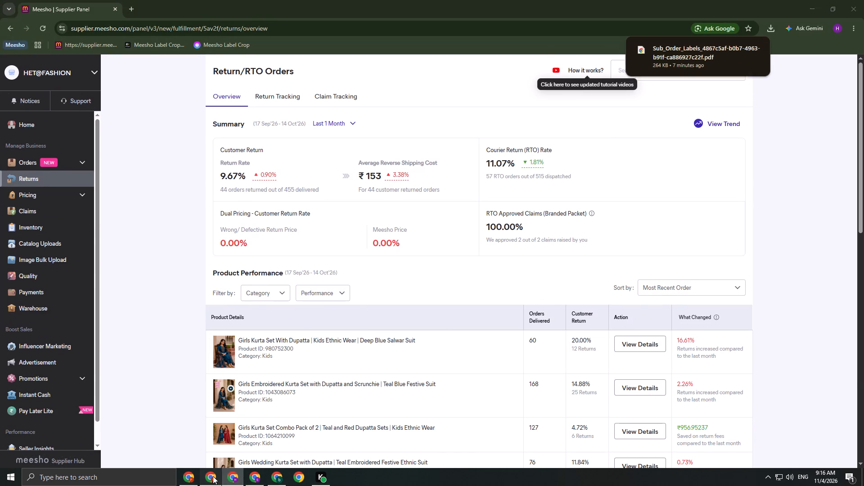
{"action": "left_click", "coordinate": [72, 179]}
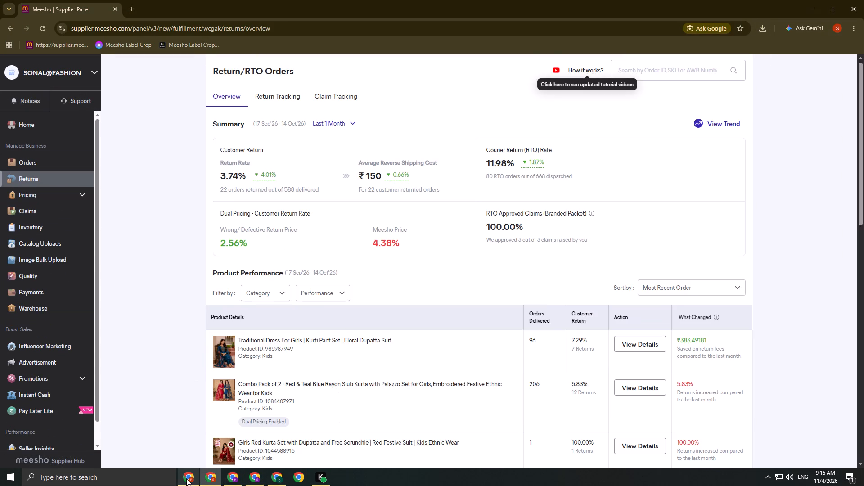
{"action": "left_click", "coordinate": [186, 479]}
{"action": "left_click", "coordinate": [53, 176]}
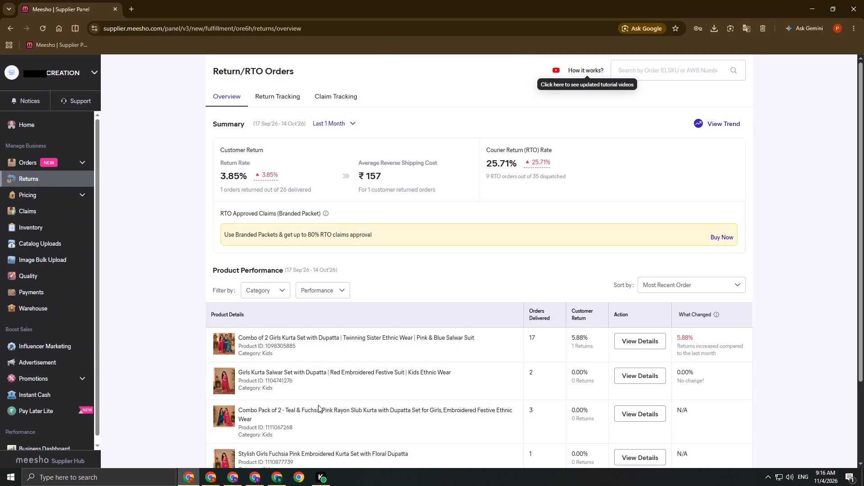
Compare the customer return and courier RTO rates across the Return/RTO overviews of all five shops, finishing on SHAMUAL@CREATION.
{"action": "left_click", "coordinate": [278, 485]}
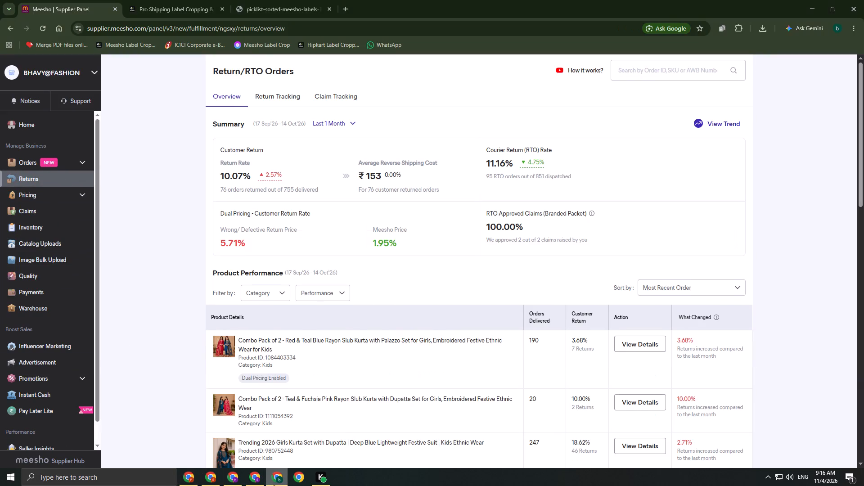
{"action": "left_click", "coordinate": [260, 483]}
{"action": "left_click", "coordinate": [234, 479]}
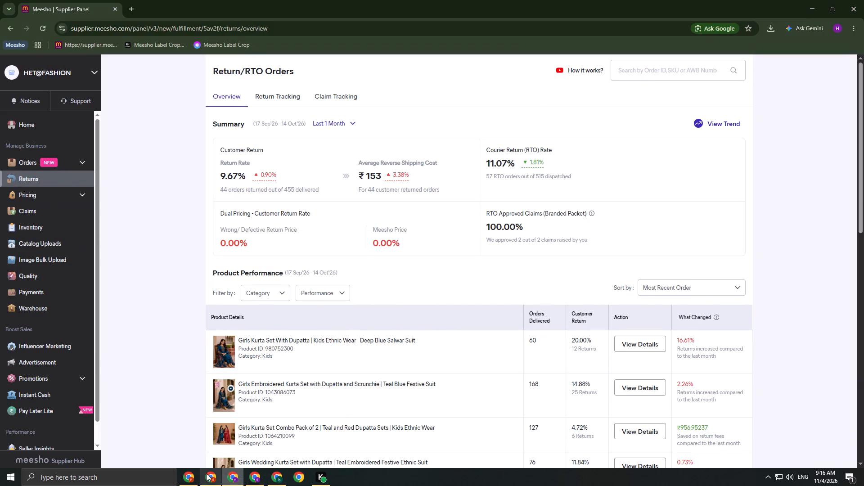
{"action": "left_click", "coordinate": [210, 479]}
{"action": "left_click", "coordinate": [190, 477]}
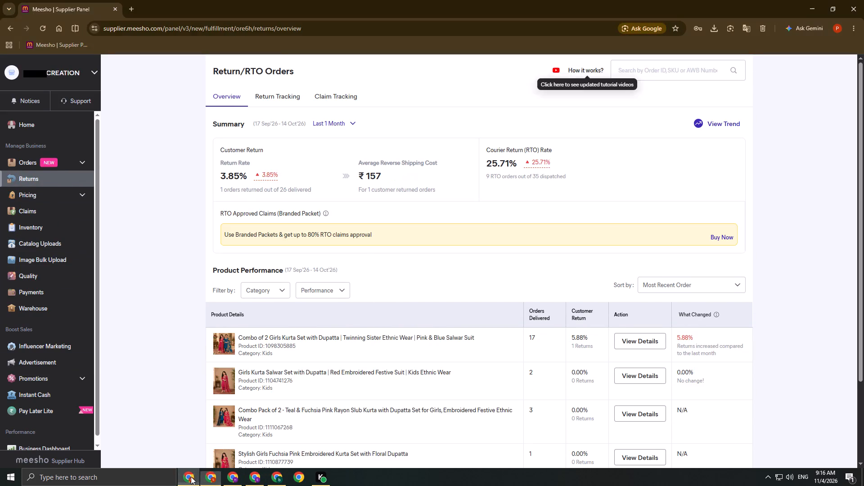
{"action": "left_click", "coordinate": [205, 477]}
{"action": "left_click", "coordinate": [228, 481]}
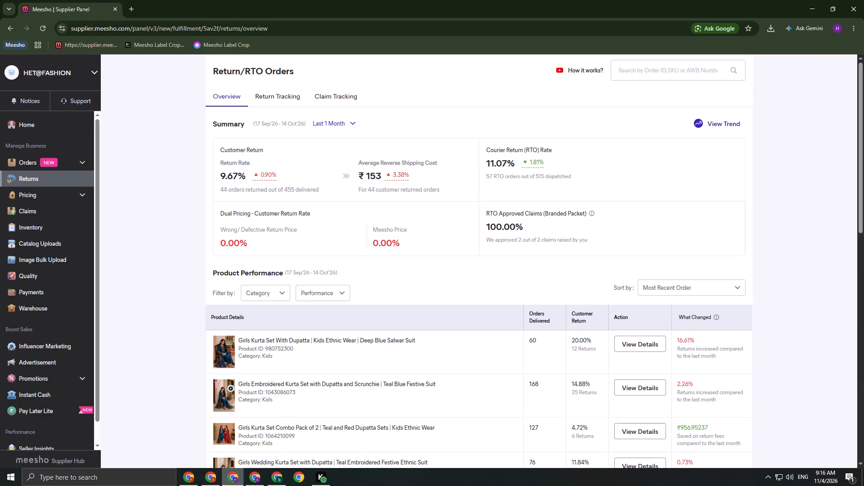
{"action": "left_click", "coordinate": [255, 485]}
{"action": "left_click", "coordinate": [275, 483]}
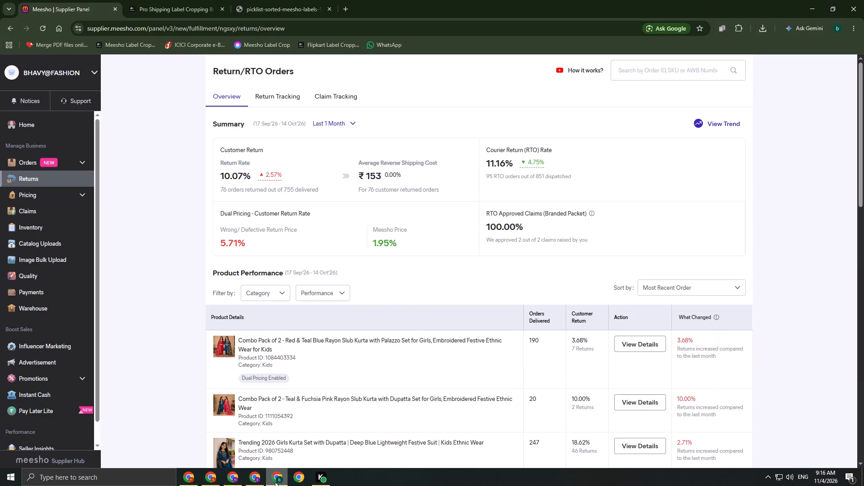
{"action": "left_click", "coordinate": [229, 477]}
{"action": "left_click", "coordinate": [247, 480]}
{"action": "left_click", "coordinate": [209, 475]}
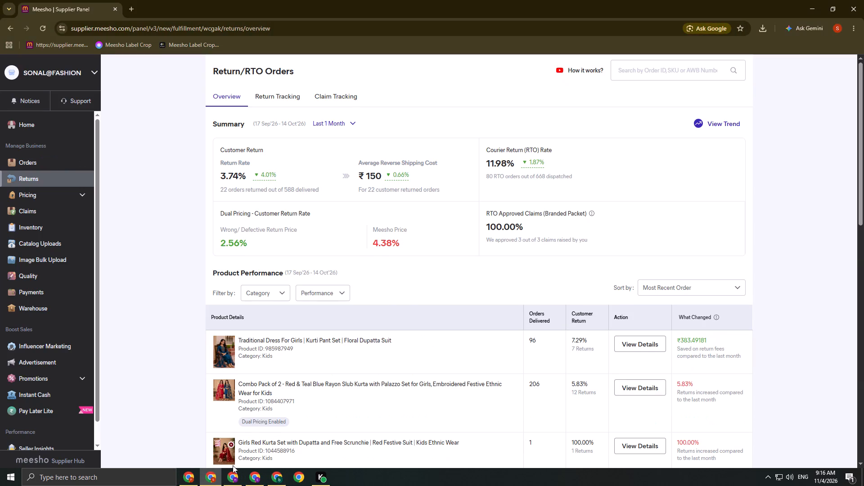
{"action": "left_click", "coordinate": [248, 475]}
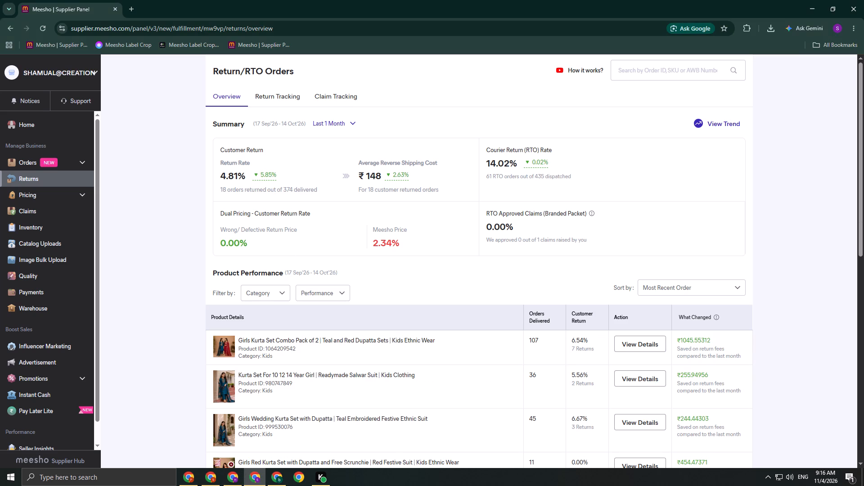
Check the On Hold and Pending orders of SHAMUAL@CREATION and examine the SKUs and sizes of its Ready to Ship orders.
{"action": "left_click", "coordinate": [58, 155]}
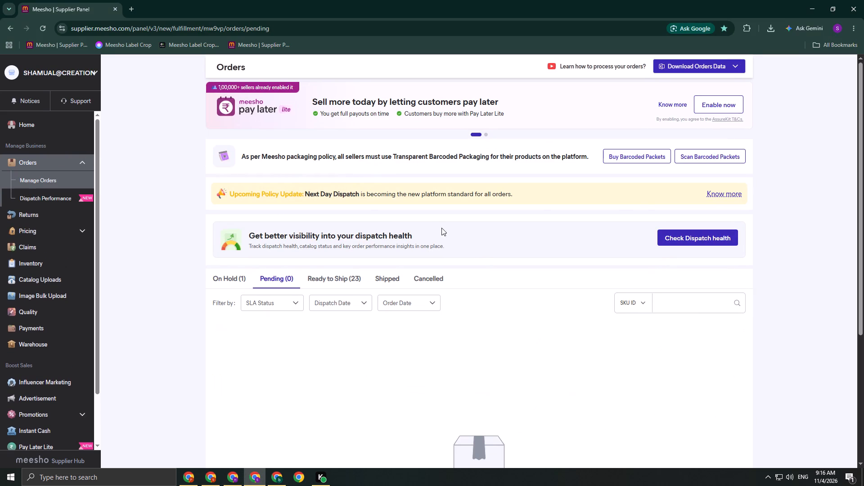
{"action": "left_click", "coordinate": [218, 272]}
{"action": "left_click", "coordinate": [282, 268]}
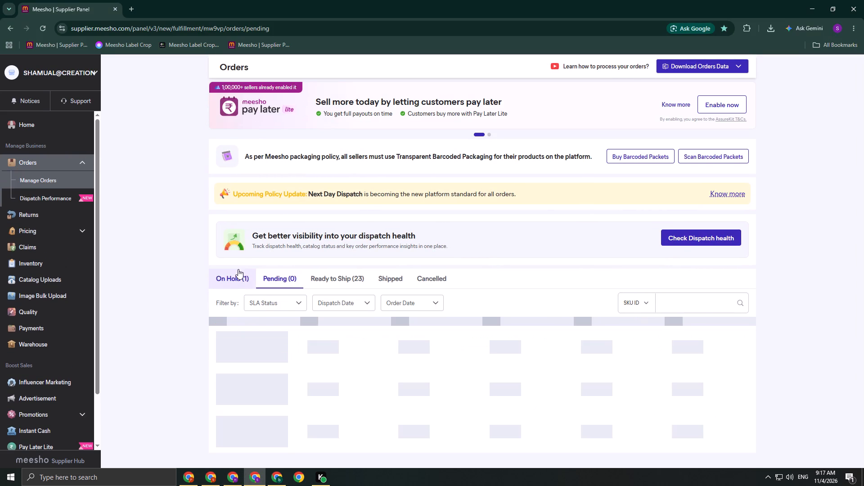
{"action": "left_click", "coordinate": [238, 269]}
{"action": "left_click", "coordinate": [319, 270]}
{"action": "scroll", "coordinate": [506, 226], "scroll_direction": "down", "scroll_amount": 6}
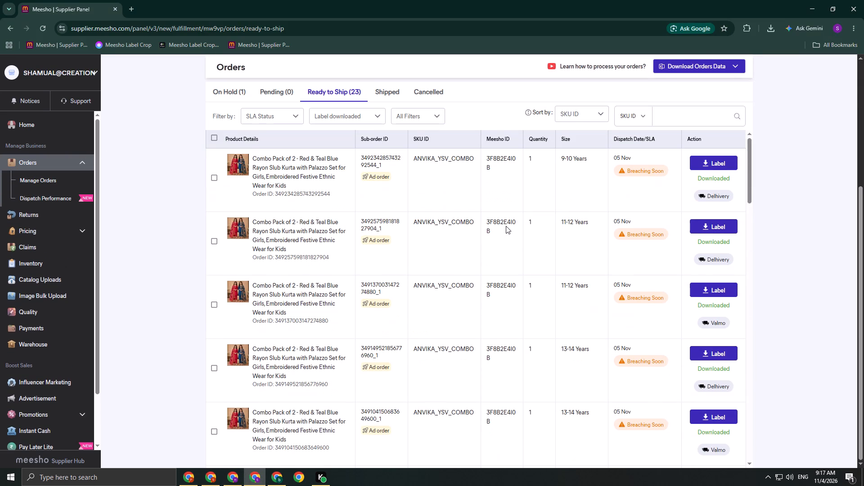
{"action": "scroll", "coordinate": [506, 226], "scroll_direction": "down", "scroll_amount": 8}
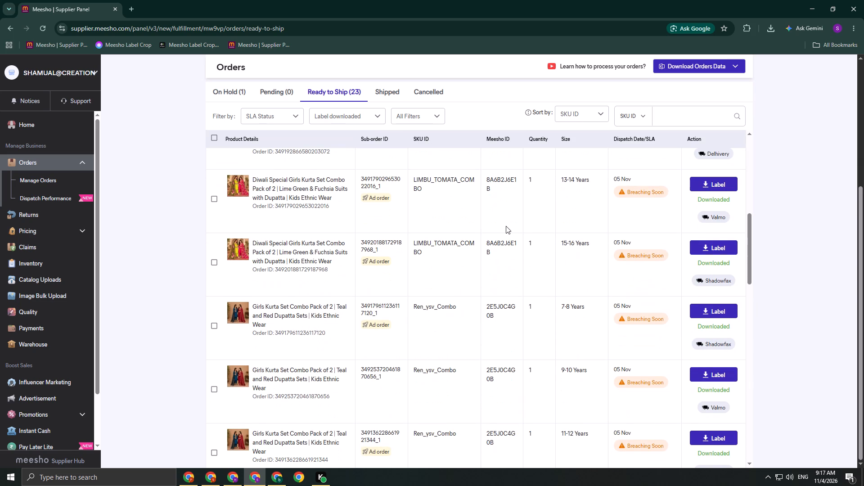
View the enlarged product image of the LIMBU_TOMATA_COMBO order in size 15-16 Years and close it.
{"action": "left_click", "coordinate": [230, 244]}
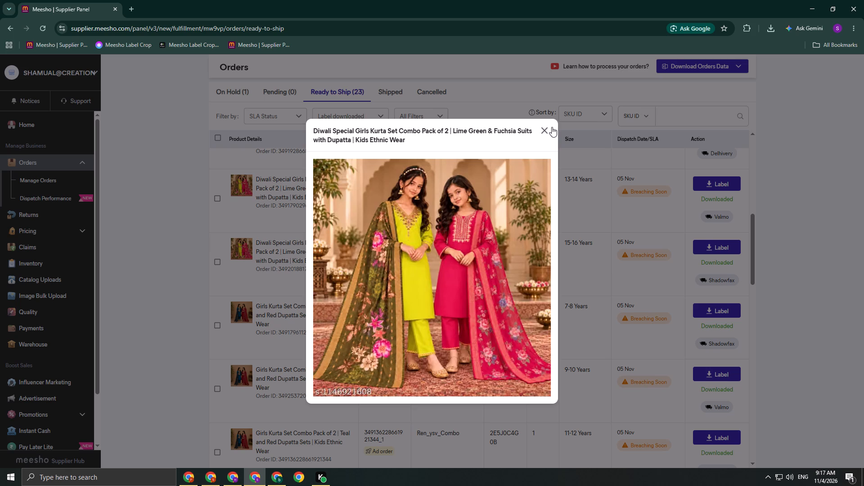
{"action": "right_click", "coordinate": [552, 127]}
{"action": "left_click_drag", "start_coordinate": [554, 115], "coordinate": [543, 117]}
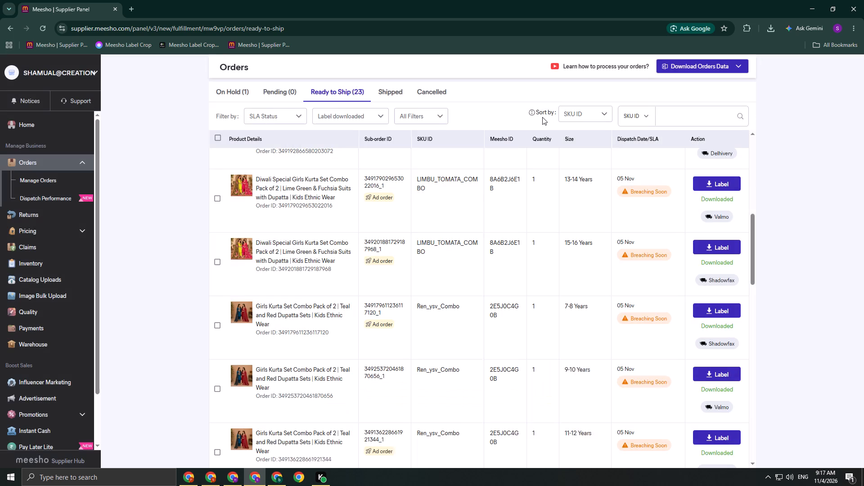
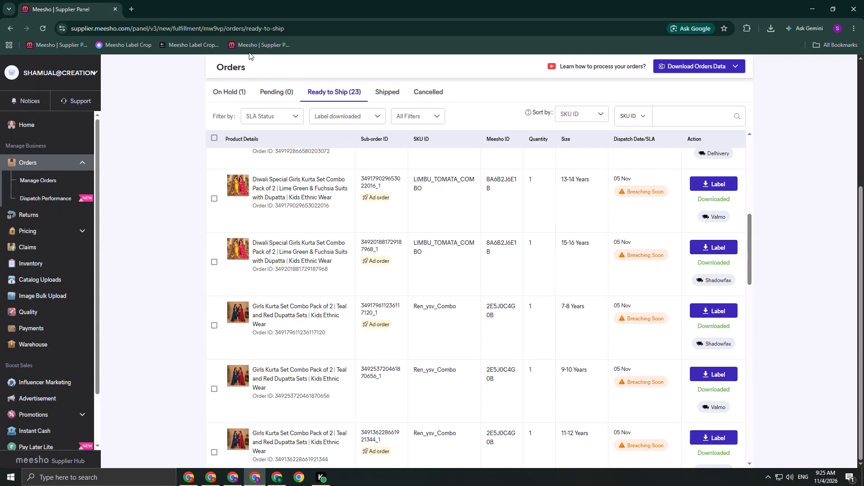
{"action": "left_click", "coordinate": [243, 81]}
{"action": "left_click", "coordinate": [237, 94]}
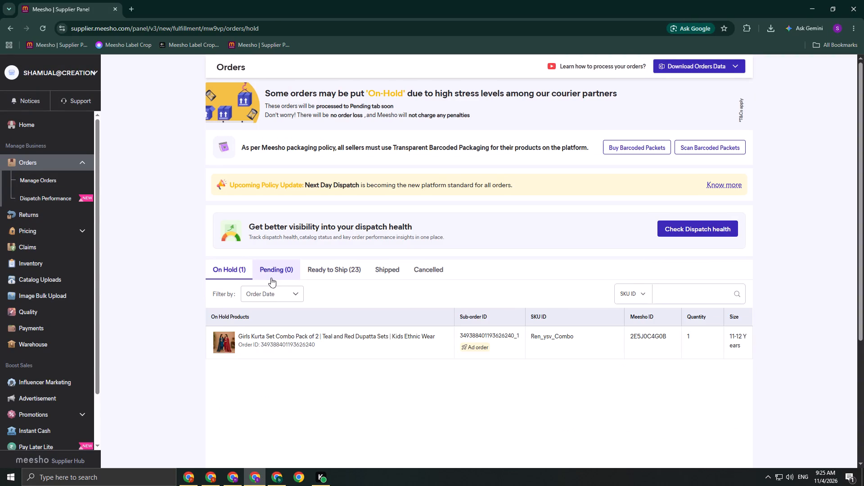
{"action": "left_click", "coordinate": [271, 274]}
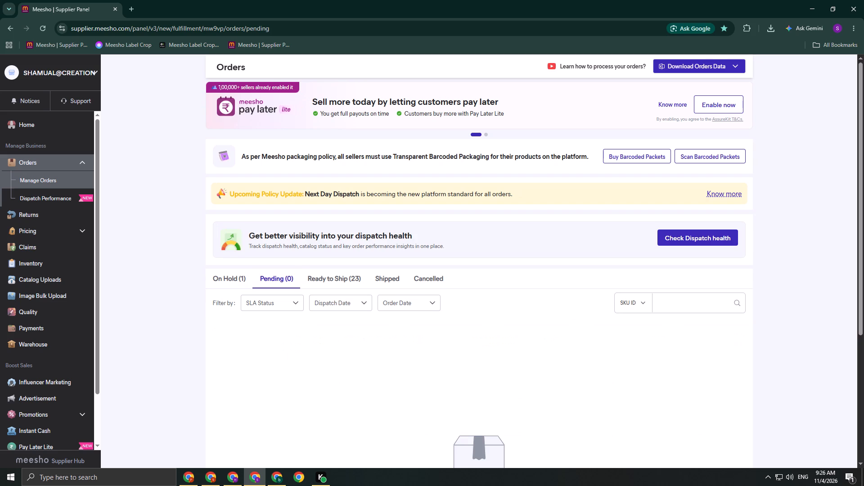
{"action": "left_click", "coordinate": [224, 286]}
{"action": "left_click", "coordinate": [265, 276]}
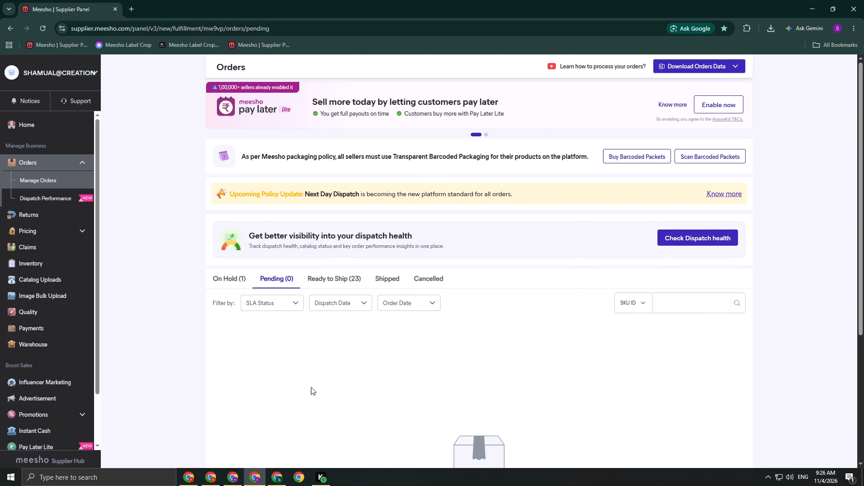
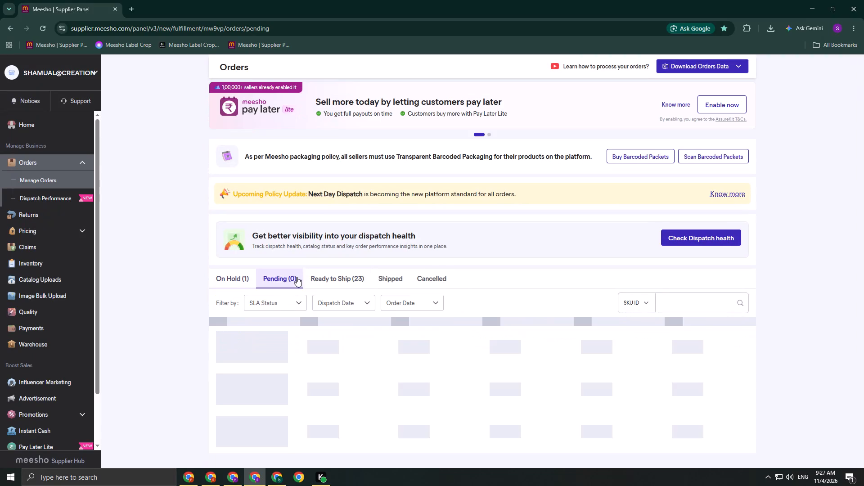
{"action": "left_click", "coordinate": [350, 280]}
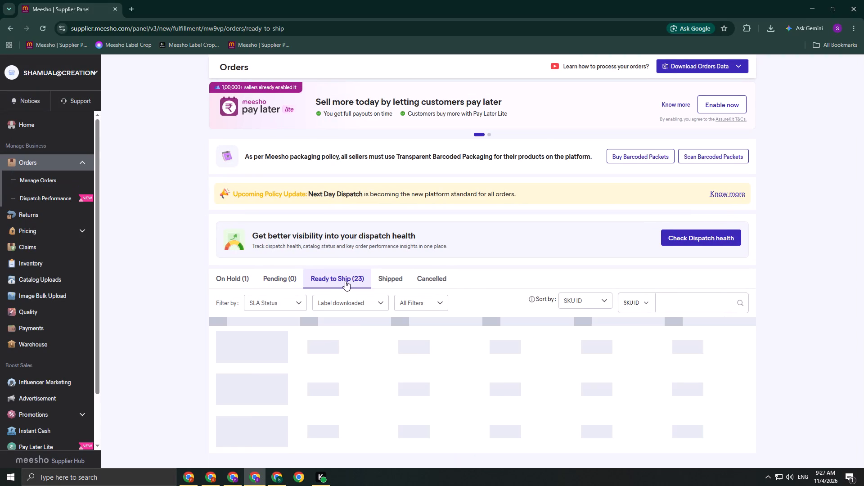
{"action": "scroll", "coordinate": [322, 273], "scroll_direction": "down", "scroll_amount": 4}
{"action": "scroll", "coordinate": [322, 273], "scroll_direction": "up", "scroll_amount": 1}
{"action": "scroll", "coordinate": [322, 273], "scroll_direction": "down", "scroll_amount": 7}
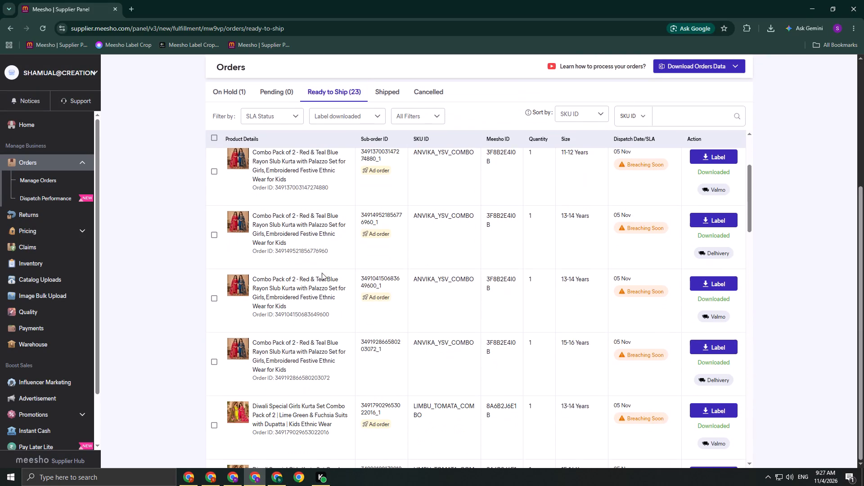
{"action": "scroll", "coordinate": [322, 273], "scroll_direction": "down", "scroll_amount": 6}
{"action": "scroll", "coordinate": [322, 273], "scroll_direction": "up", "scroll_amount": 1}
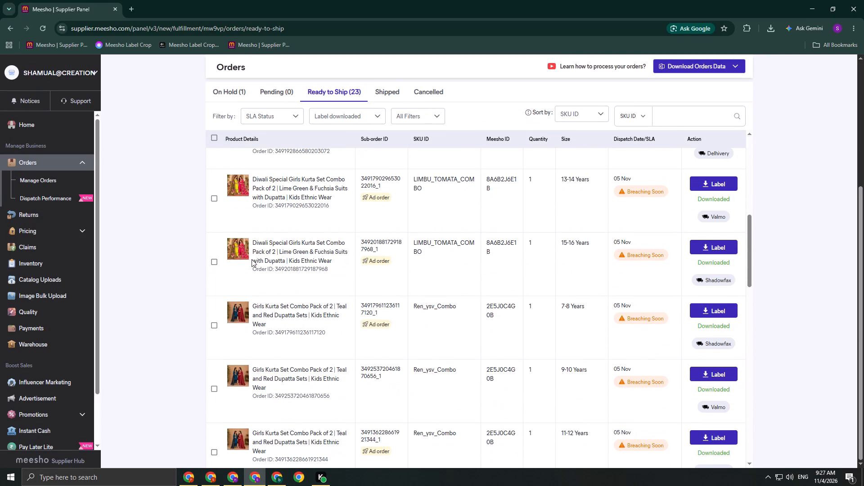
{"action": "left_click", "coordinate": [250, 256]}
{"action": "left_click", "coordinate": [246, 255]}
{"action": "left_click", "coordinate": [248, 255]}
{"action": "scroll", "coordinate": [248, 255], "scroll_direction": "up", "scroll_amount": 3}
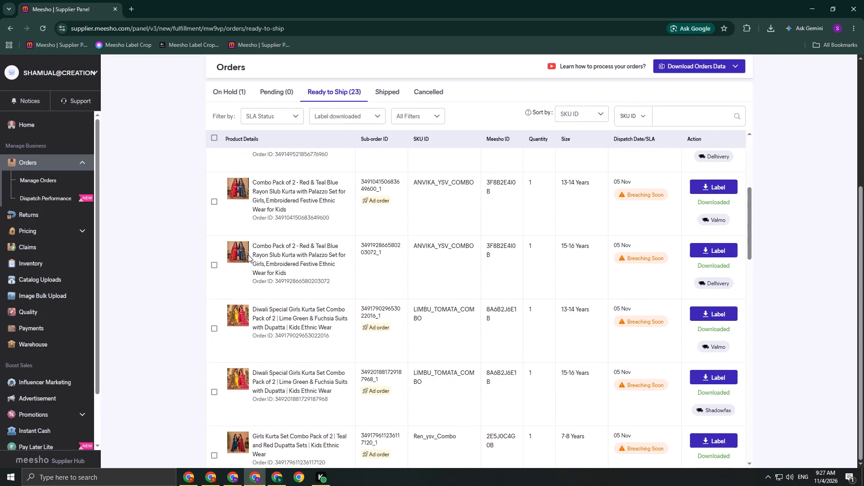
{"action": "left_click", "coordinate": [244, 314]}
{"action": "left_click", "coordinate": [263, 300]}
{"action": "scroll", "coordinate": [267, 297], "scroll_direction": "up", "scroll_amount": 4}
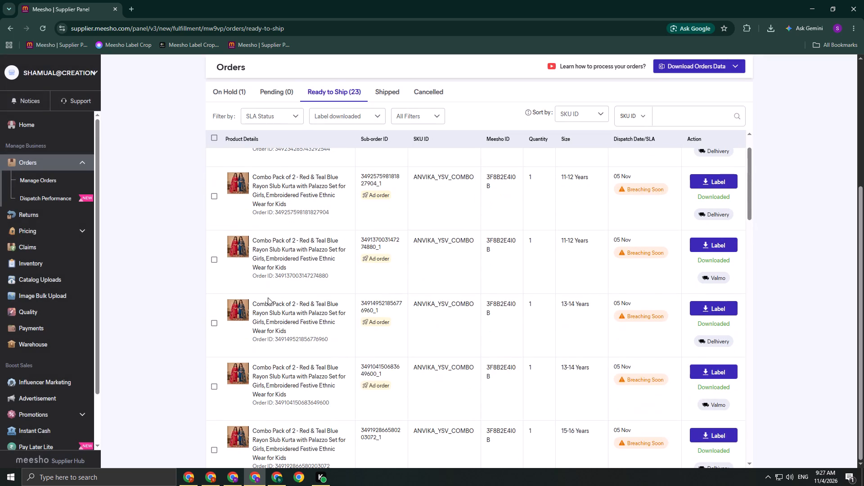
{"action": "scroll", "coordinate": [268, 297], "scroll_direction": "up", "scroll_amount": 4}
{"action": "scroll", "coordinate": [268, 297], "scroll_direction": "down", "scroll_amount": 12}
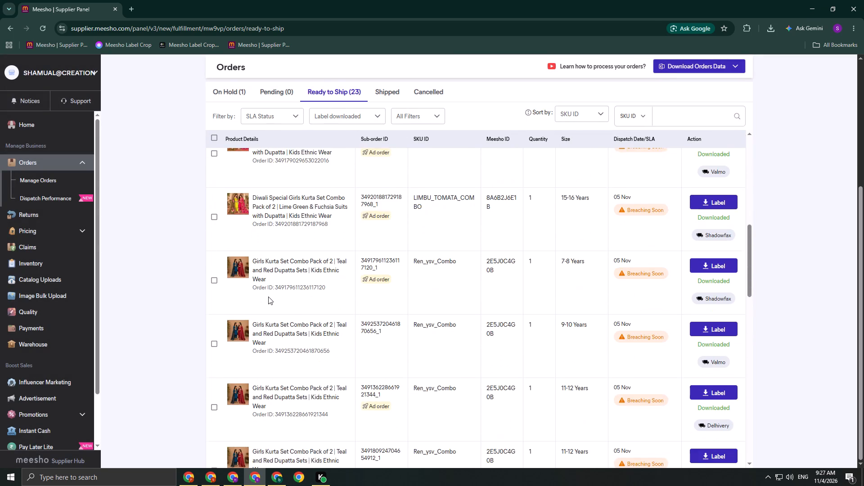
{"action": "scroll", "coordinate": [268, 297], "scroll_direction": "down", "scroll_amount": 16}
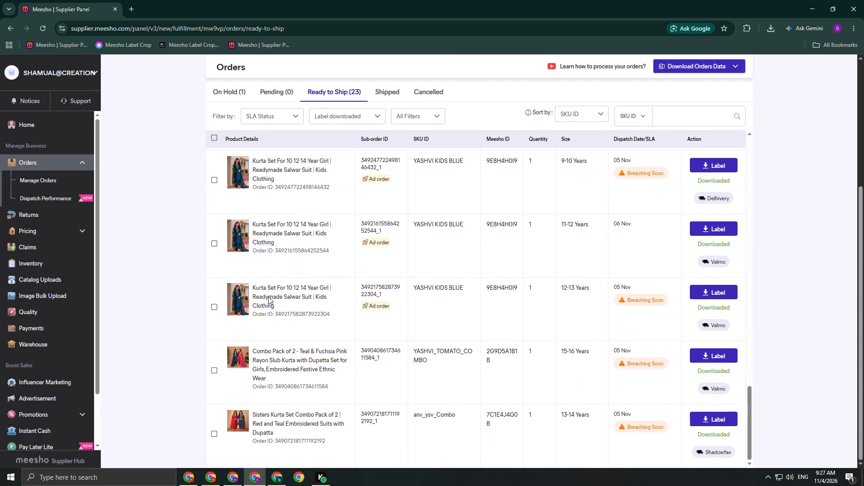
Switch to the HET@FASHION shop and review its advertisement overview for Today, then for Yesterday.
{"action": "left_click", "coordinate": [228, 485]}
{"action": "left_click", "coordinate": [68, 360]}
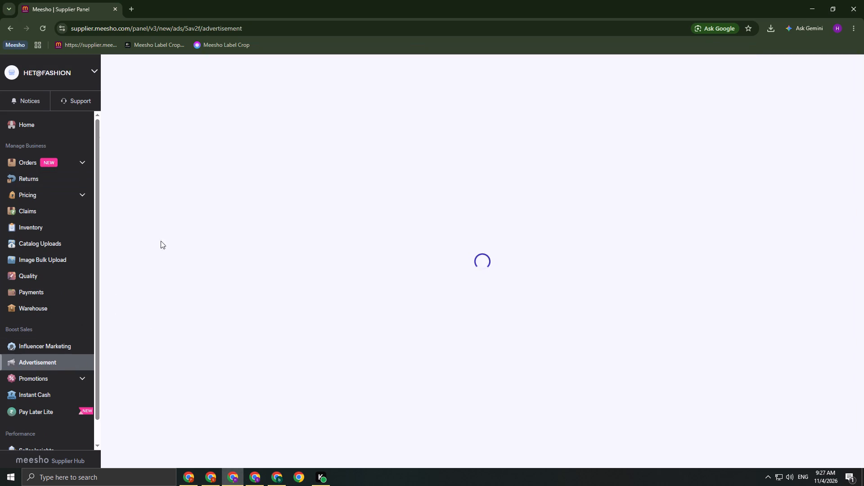
{"action": "left_click", "coordinate": [292, 224]}
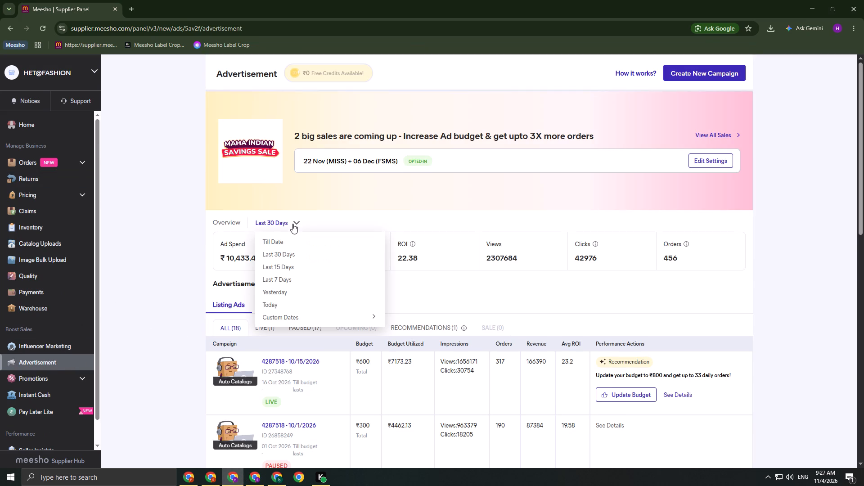
{"action": "left_click", "coordinate": [280, 303]}
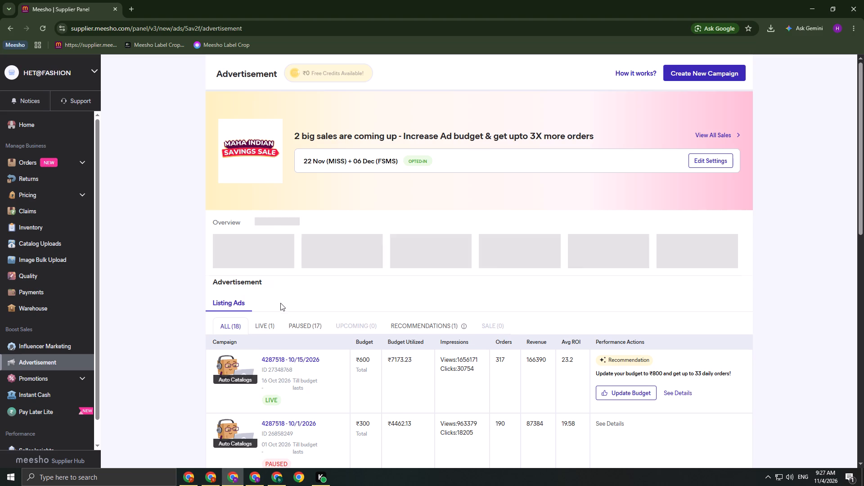
{"action": "left_click", "coordinate": [273, 225]}
{"action": "left_click", "coordinate": [282, 292]}
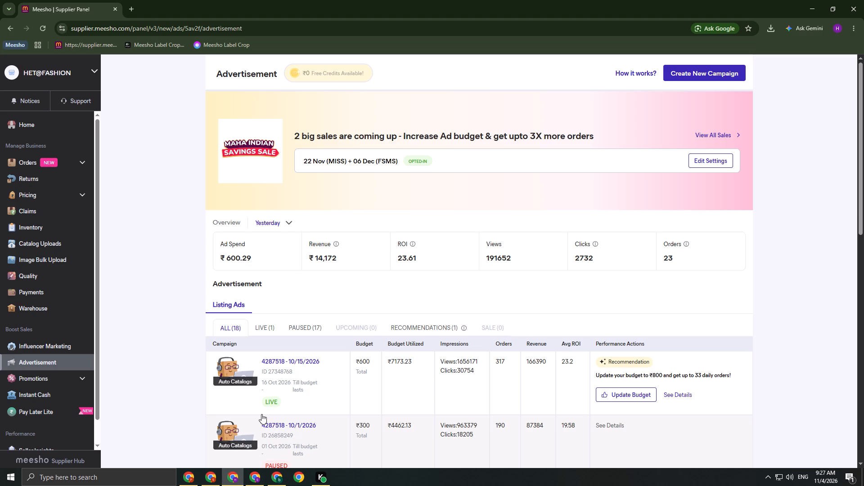
Switch to the BHAVY@FASHION shop and review its advertisement overview for Yesterday, then for Today.
{"action": "left_click", "coordinate": [277, 477]}
{"action": "left_click", "coordinate": [88, 369]}
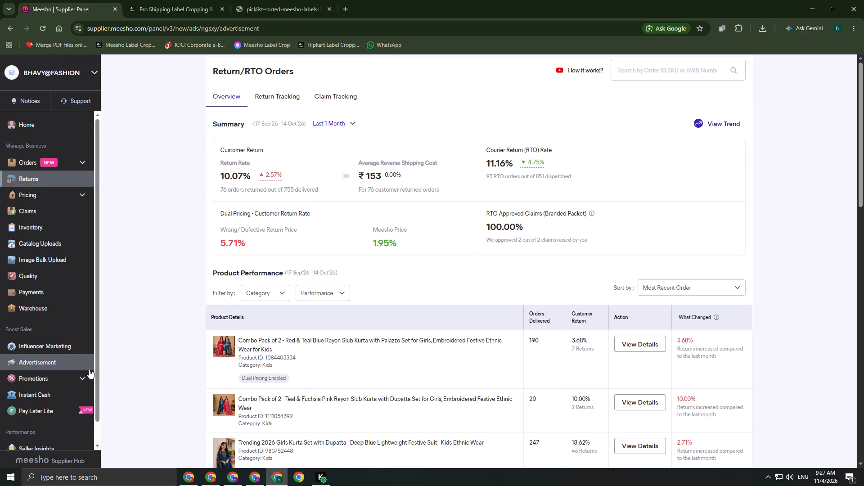
{"action": "double_click", "coordinate": [287, 232]}
{"action": "left_click", "coordinate": [289, 227]}
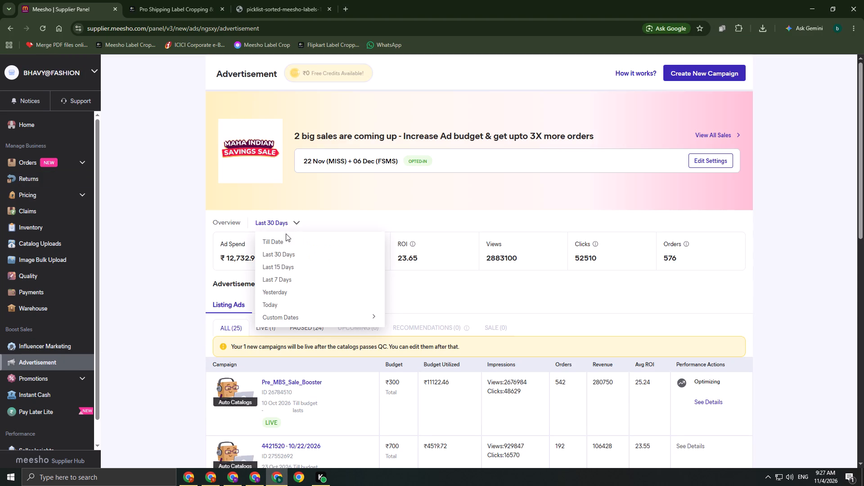
{"action": "left_click", "coordinate": [273, 292]}
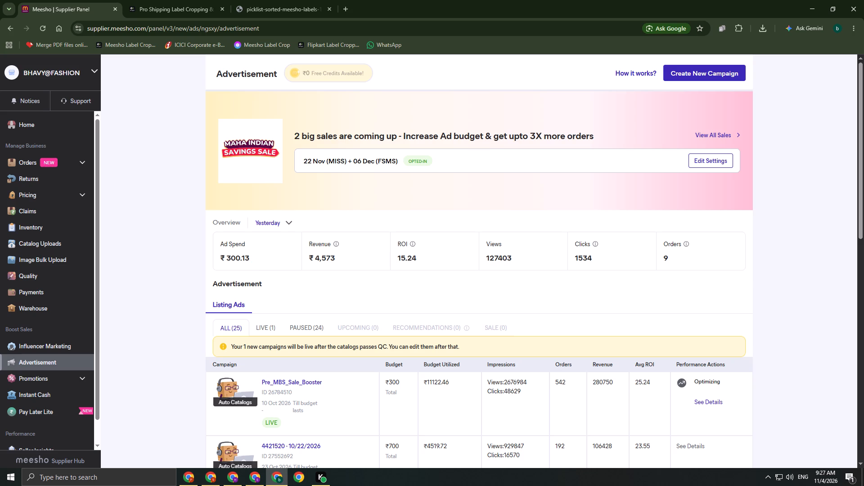
{"action": "left_click", "coordinate": [265, 231]}
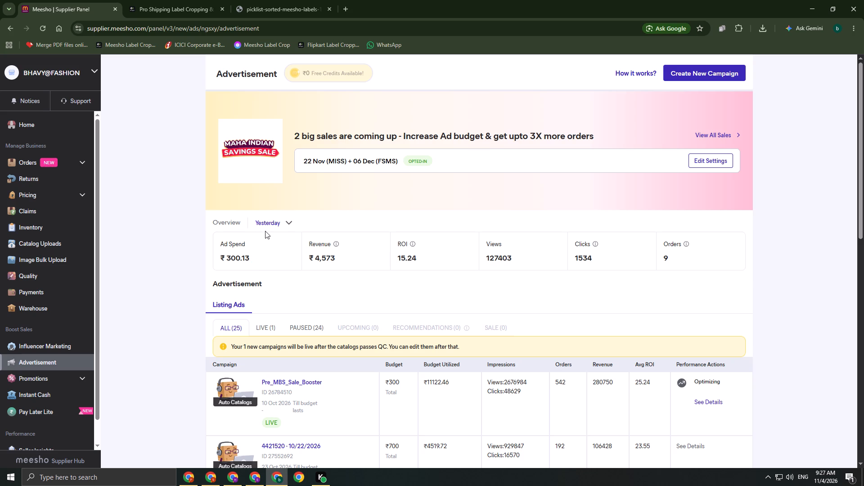
{"action": "left_click", "coordinate": [269, 229]}
{"action": "left_click", "coordinate": [280, 229]}
{"action": "left_click", "coordinate": [283, 222]}
{"action": "left_click", "coordinate": [279, 306]}
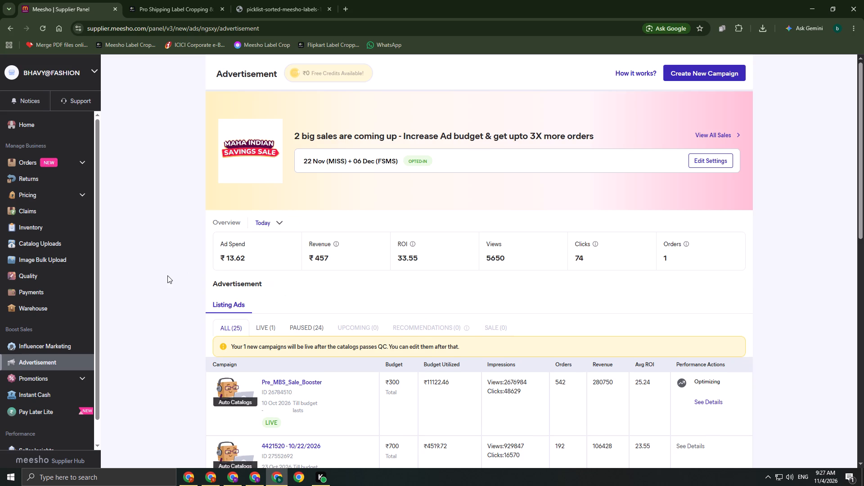
{"action": "left_click", "coordinate": [274, 485]}
Switch back to the SHAMUAL@CREATION shop and review its advertisement overview for Yesterday.
{"action": "left_click", "coordinate": [249, 481]}
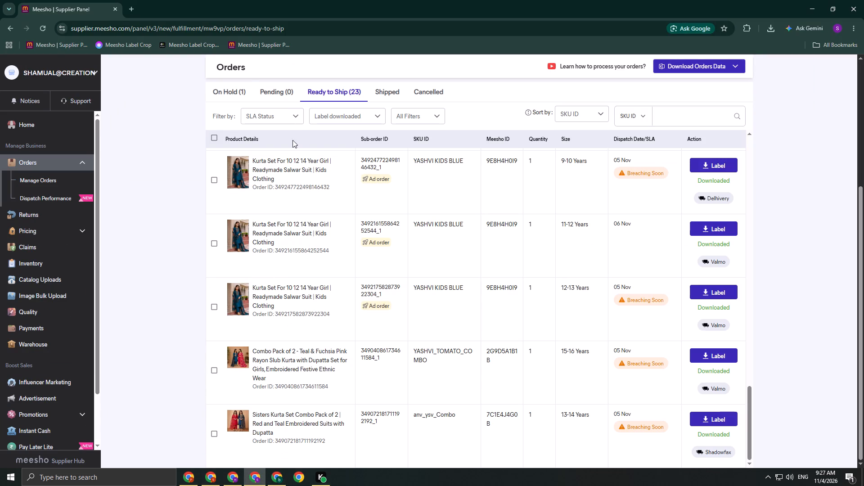
{"action": "left_click", "coordinate": [39, 405]}
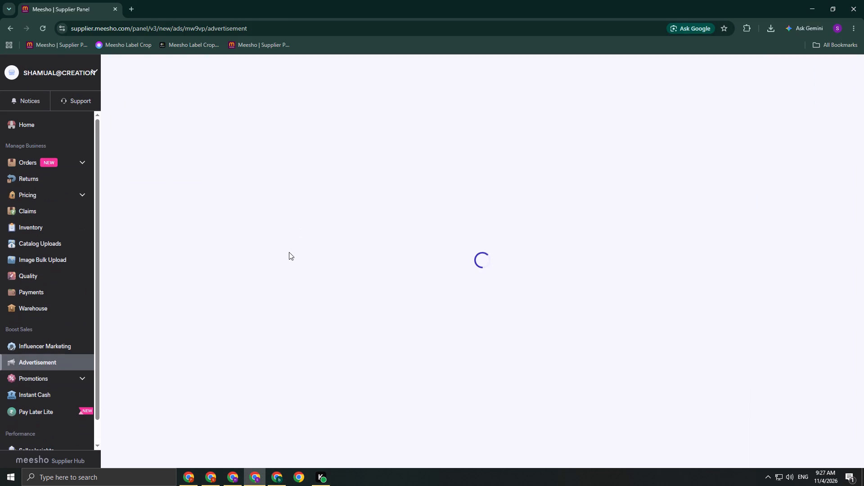
{"action": "left_click", "coordinate": [290, 225]}
{"action": "left_click", "coordinate": [303, 325]}
{"action": "left_click", "coordinate": [305, 316]}
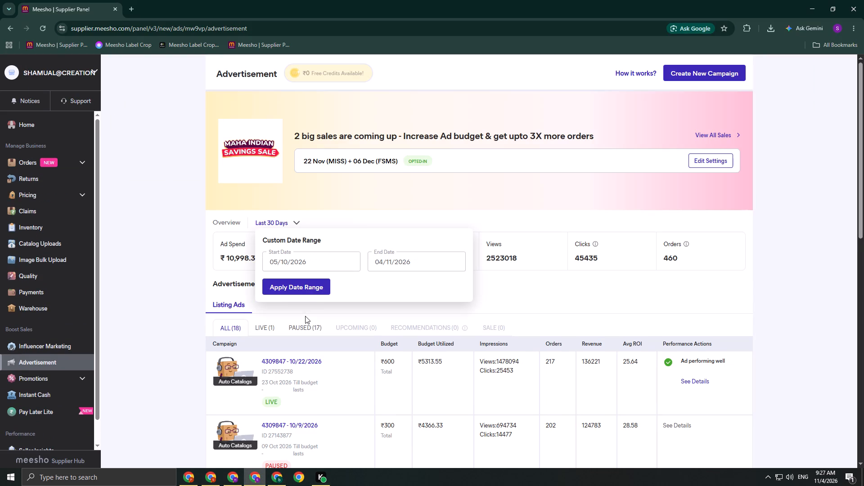
{"action": "left_click", "coordinate": [403, 318]}
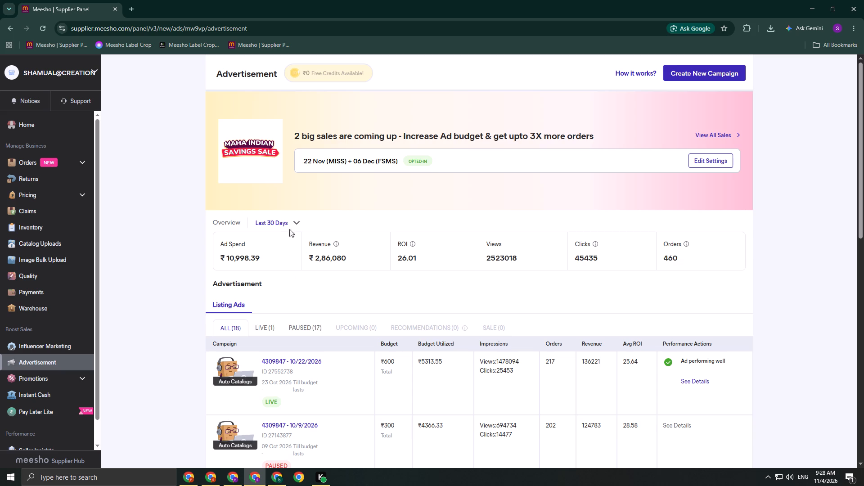
{"action": "left_click", "coordinate": [290, 226]}
{"action": "left_click", "coordinate": [283, 291]}
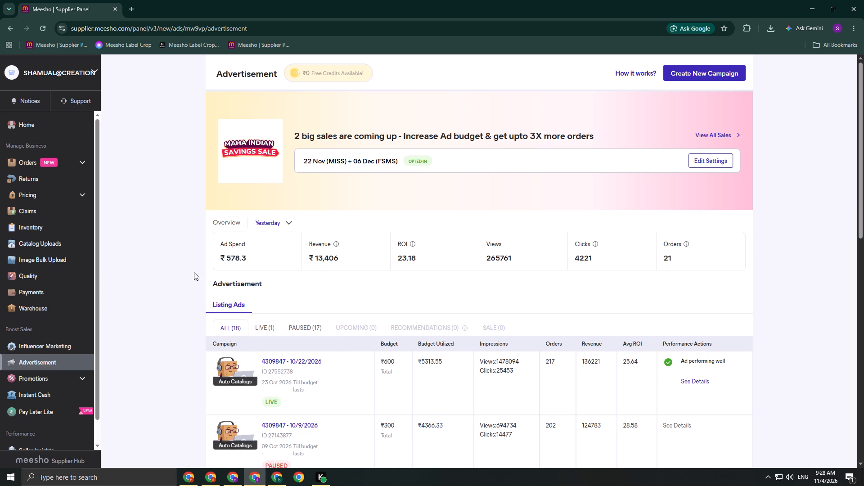
Check the details of live campaign 4309847 - 10/22/2026 for Today, then return to the shop's advertisement overview for Today.
{"action": "left_click", "coordinate": [707, 382]}
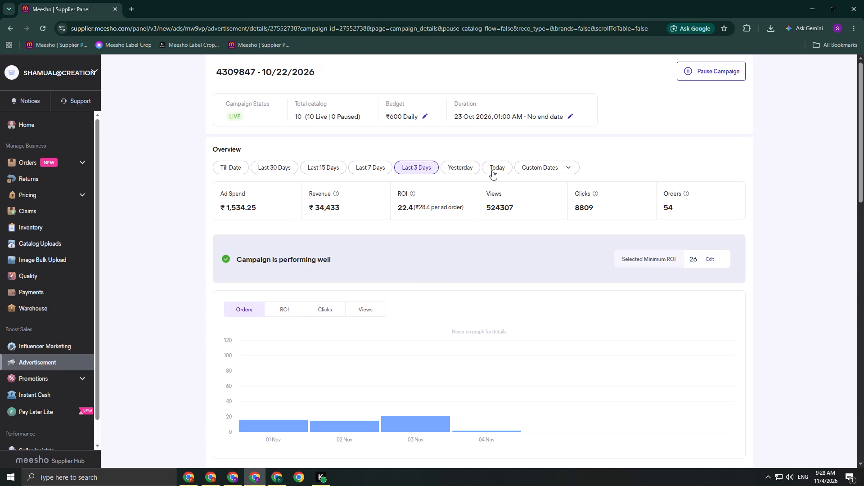
{"action": "left_click", "coordinate": [492, 170]}
{"action": "left_click", "coordinate": [9, 25]}
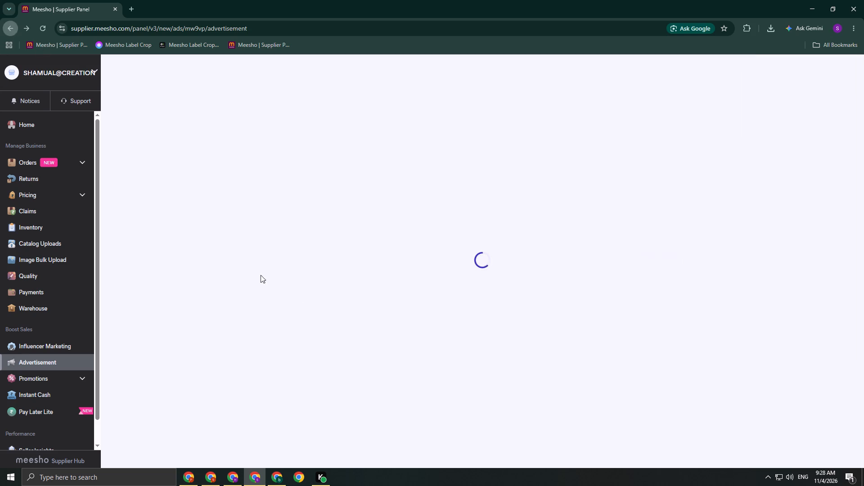
{"action": "left_click", "coordinate": [275, 225]}
{"action": "left_click", "coordinate": [289, 304]}
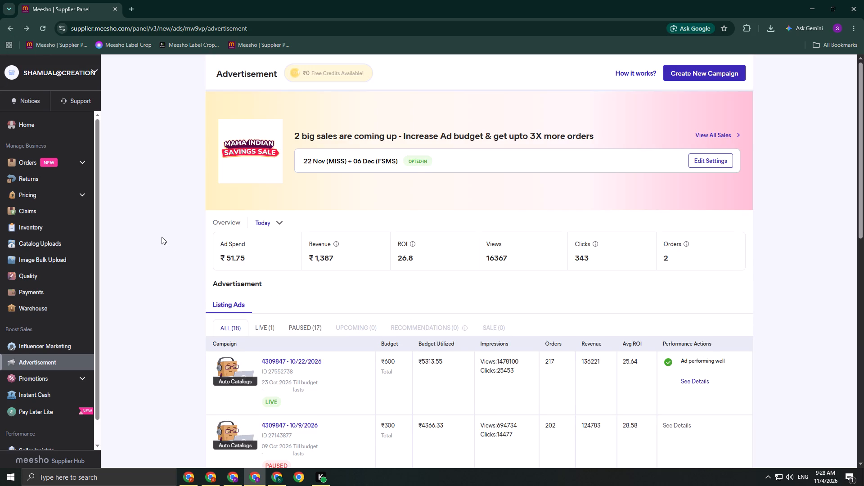
Return to the HET@FASHION shop and review its advertisement overview for Today.
{"action": "left_click", "coordinate": [216, 479]}
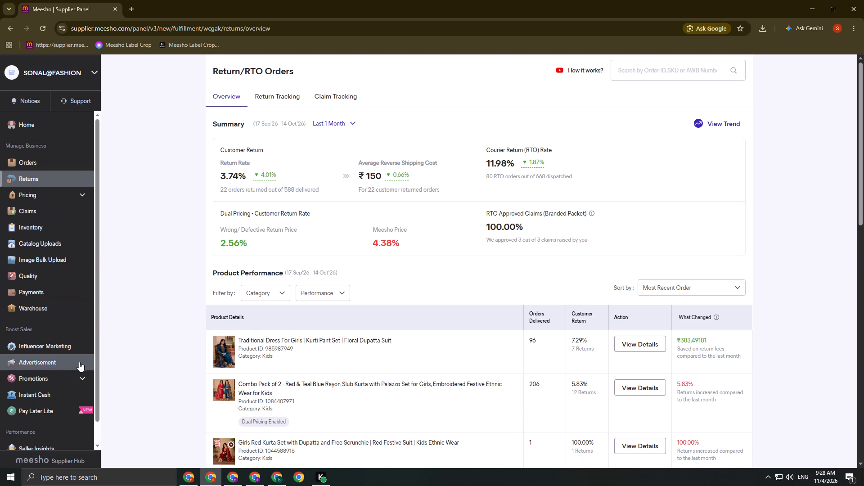
{"action": "left_click", "coordinate": [230, 478]}
{"action": "left_click", "coordinate": [292, 227]}
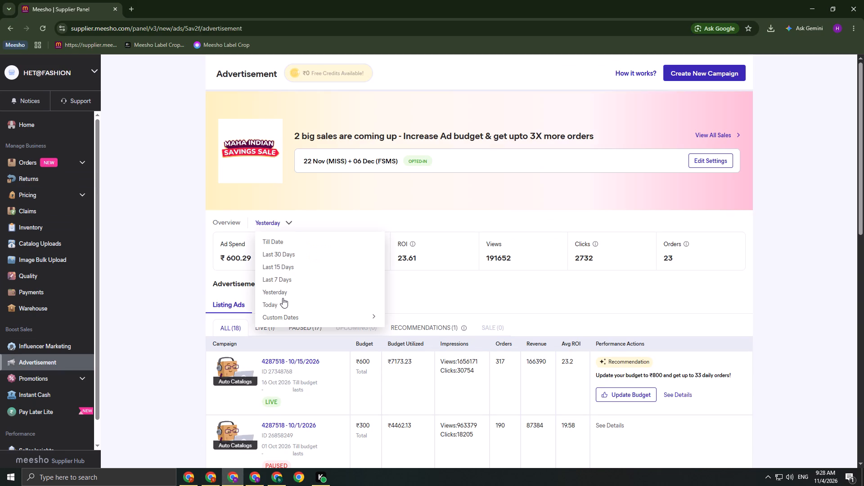
{"action": "left_click", "coordinate": [283, 302]}
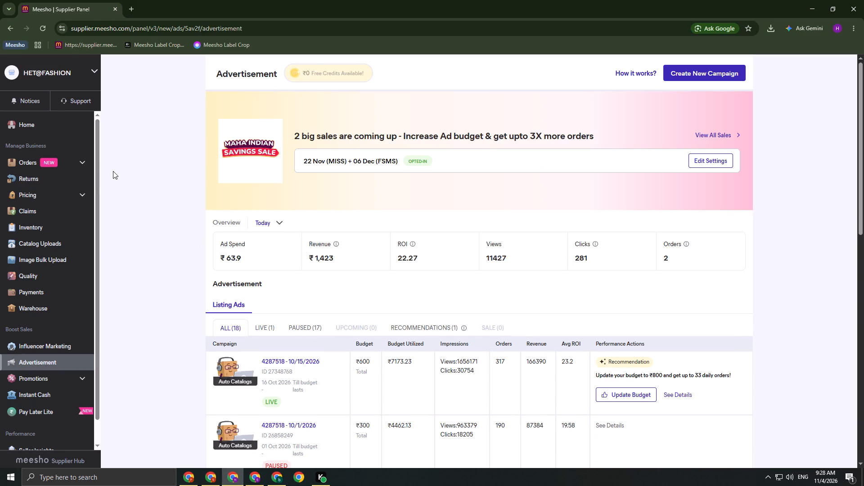
Switch to the SONAL@FASHION shop and review its advertisement overview for Yesterday, then for Today.
{"action": "left_click", "coordinate": [207, 481]}
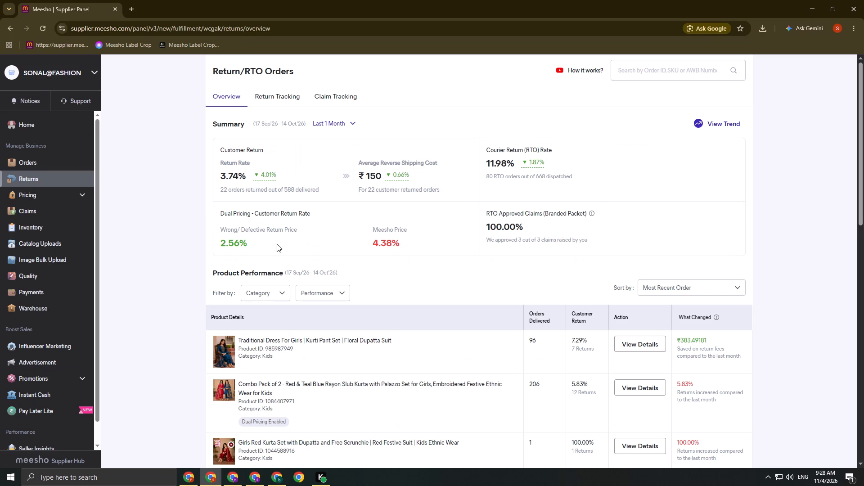
{"action": "left_click", "coordinate": [69, 365]}
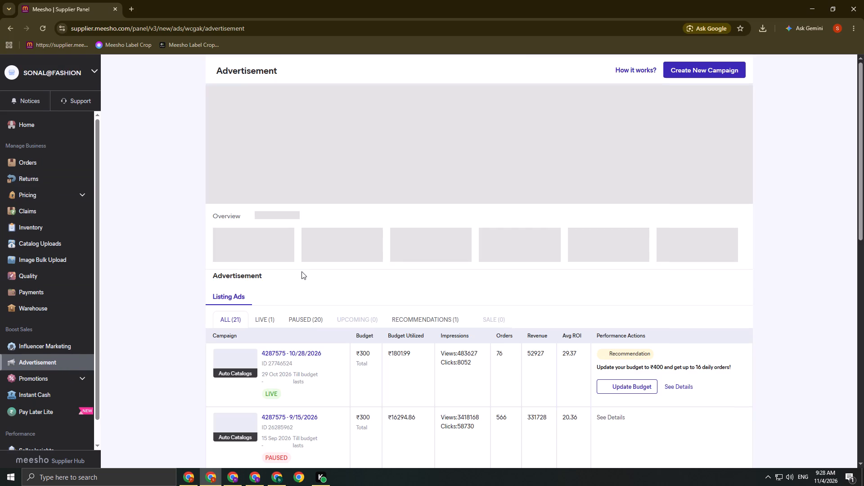
{"action": "left_click", "coordinate": [268, 225]}
{"action": "left_click", "coordinate": [282, 291]}
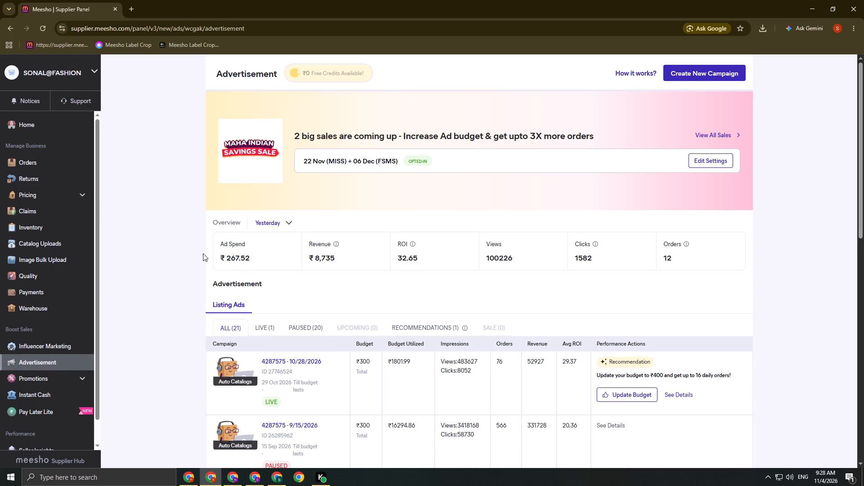
{"action": "left_click", "coordinate": [265, 227]}
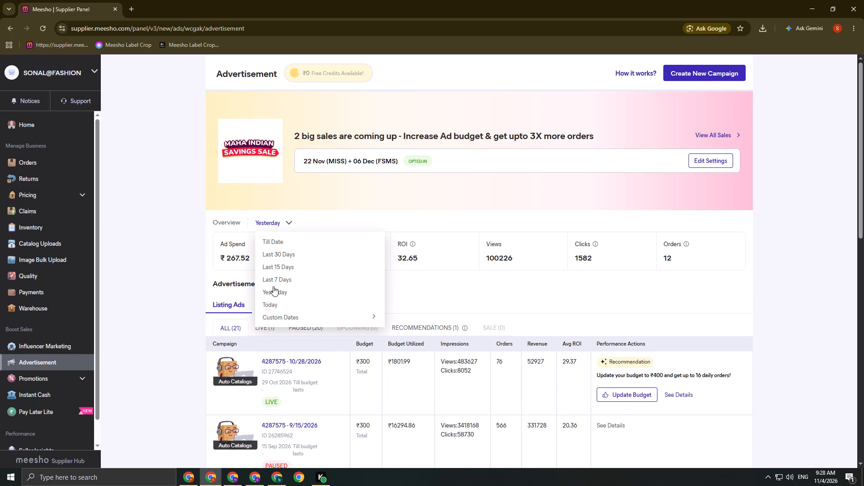
{"action": "left_click", "coordinate": [280, 305]}
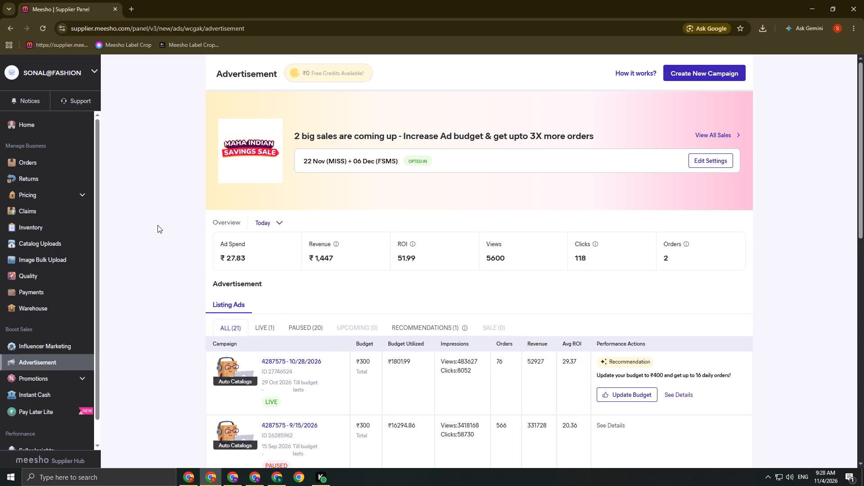
Switch to the other CREATION shop and review its advertisement overview for Yesterday.
{"action": "left_click", "coordinate": [193, 473]}
{"action": "left_click", "coordinate": [70, 363]}
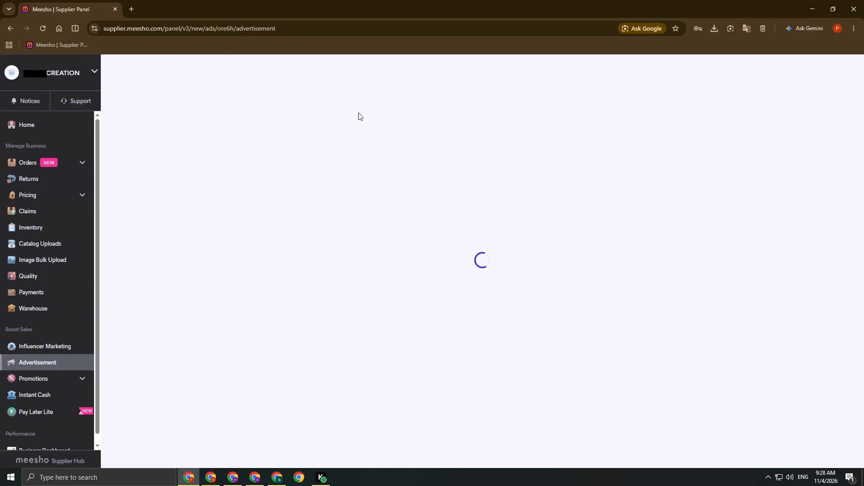
{"action": "left_click", "coordinate": [294, 224]}
{"action": "left_click", "coordinate": [283, 292]}
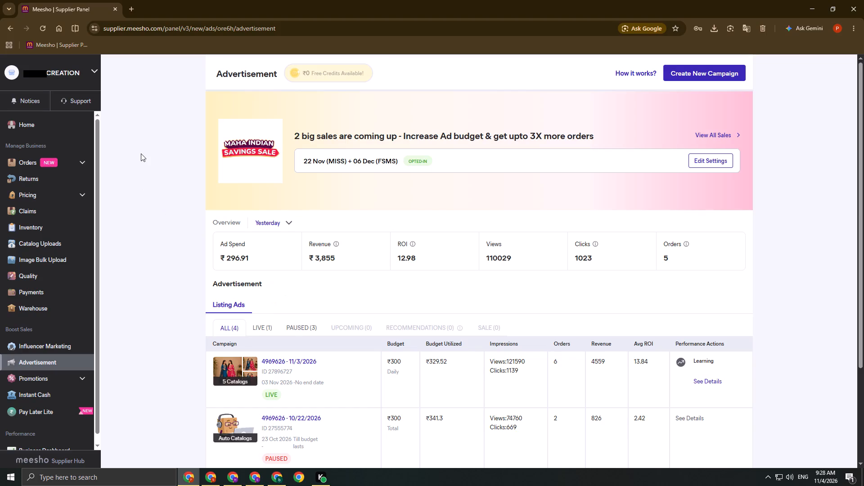
Review the other CREATION shop's advertisement overview for Today.
{"action": "left_click", "coordinate": [266, 226]}
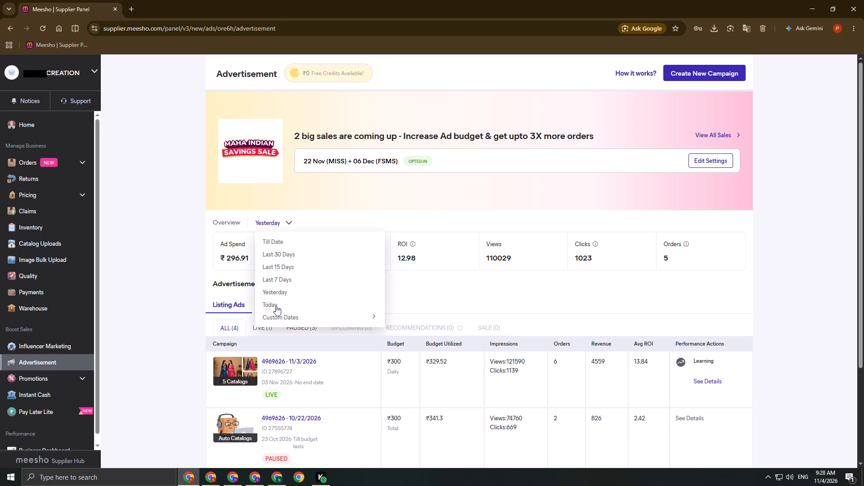
{"action": "left_click", "coordinate": [276, 306]}
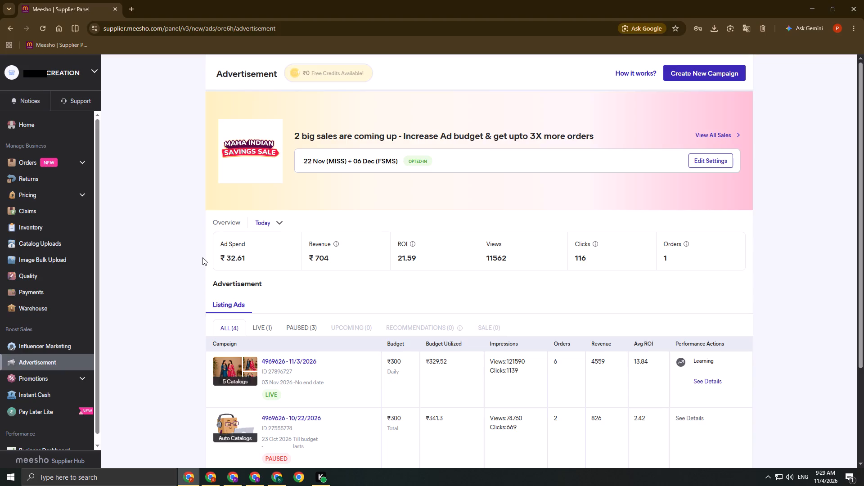
Check the On Hold orders of the other CREATION shop, then those of the SONAL@FASHION shop.
{"action": "left_click", "coordinate": [59, 160]}
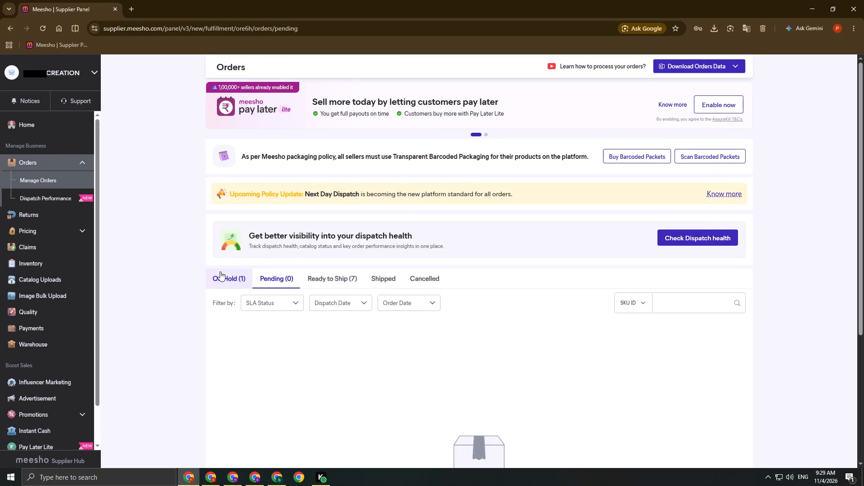
{"action": "left_click", "coordinate": [220, 271]}
{"action": "left_click", "coordinate": [213, 482]}
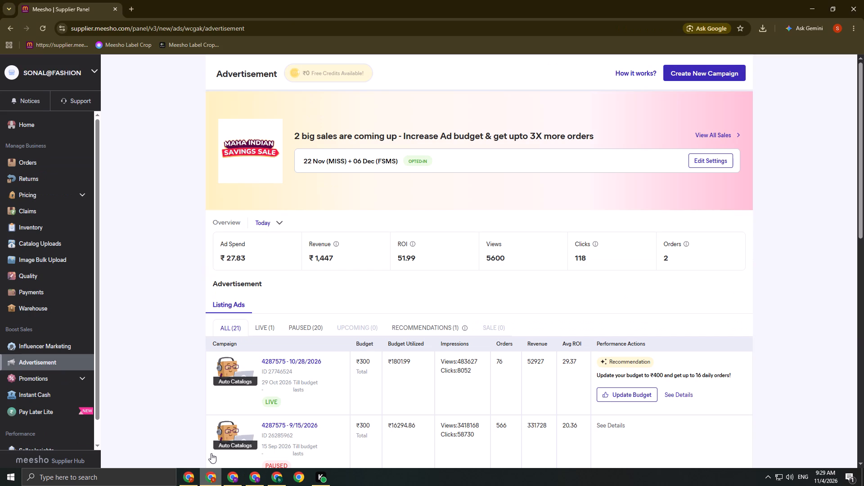
{"action": "left_click", "coordinate": [62, 169]}
{"action": "left_click", "coordinate": [230, 192]}
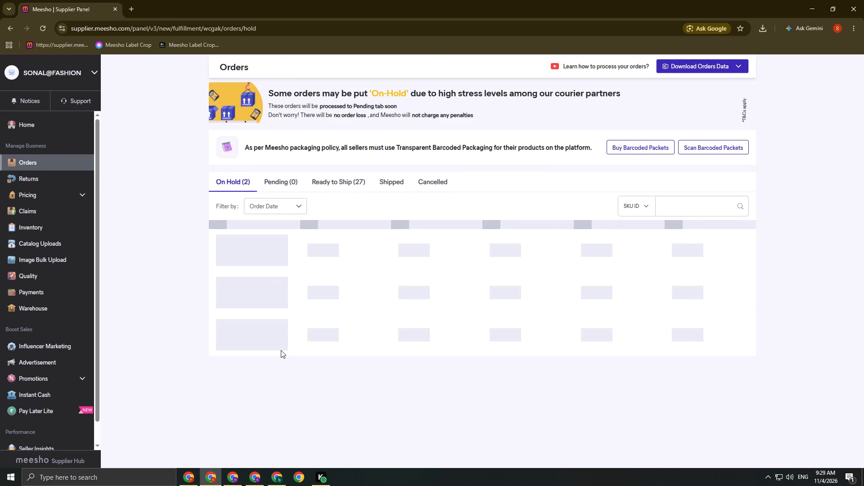
Switch to the HET@FASHION shop and check its On Hold and Pending orders.
{"action": "left_click", "coordinate": [227, 477]}
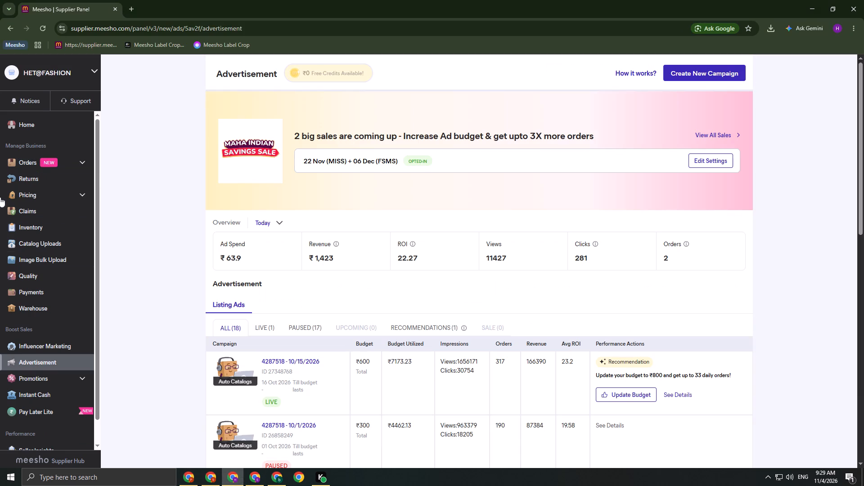
{"action": "left_click", "coordinate": [27, 163]}
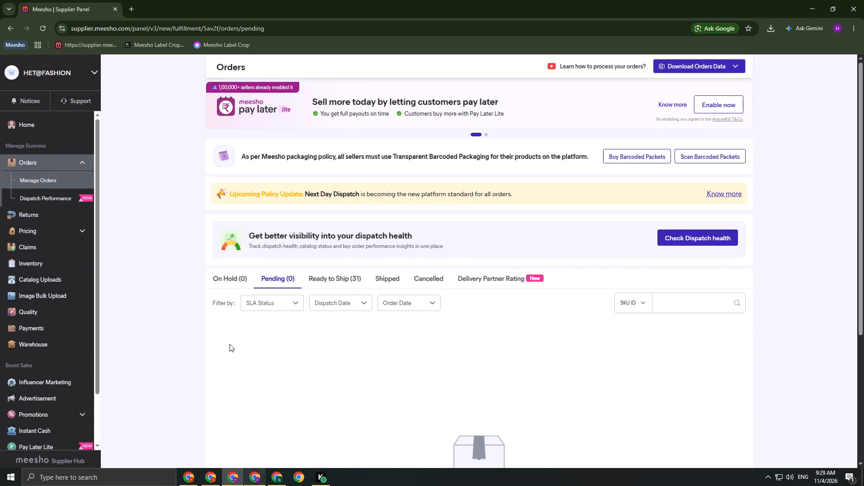
{"action": "left_click", "coordinate": [234, 278]}
{"action": "left_click", "coordinate": [277, 268]}
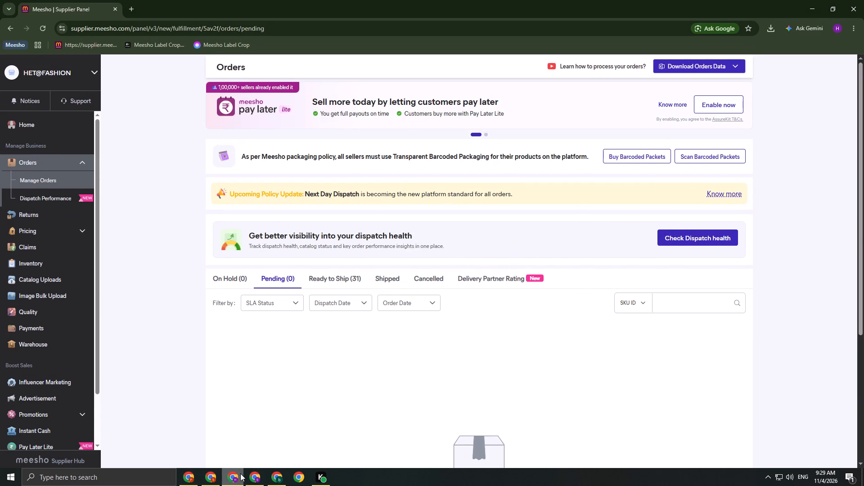
Switch to the SHAMUAL@CREATION shop and check its On Hold and Pending orders.
{"action": "left_click", "coordinate": [263, 476]}
{"action": "left_click", "coordinate": [40, 158]}
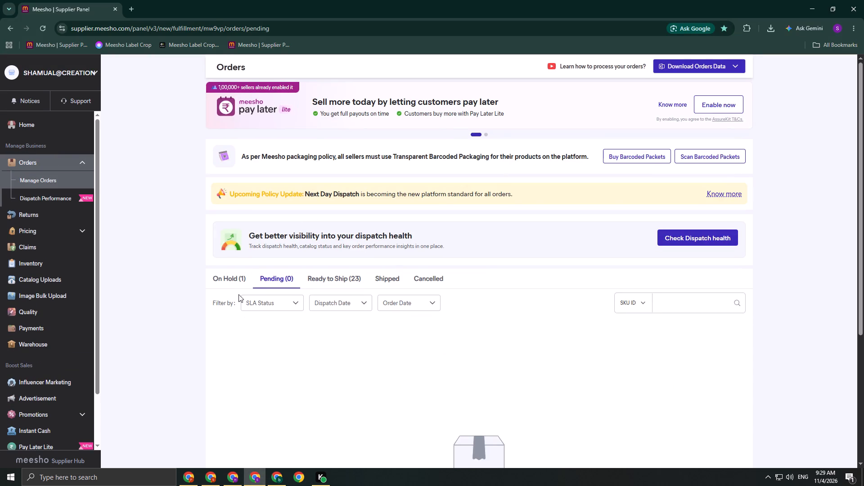
{"action": "left_click", "coordinate": [221, 282]}
{"action": "left_click", "coordinate": [275, 277]}
Switch to the BHAVY@FASHION shop and check its On Hold and Pending orders.
{"action": "left_click", "coordinate": [275, 480]}
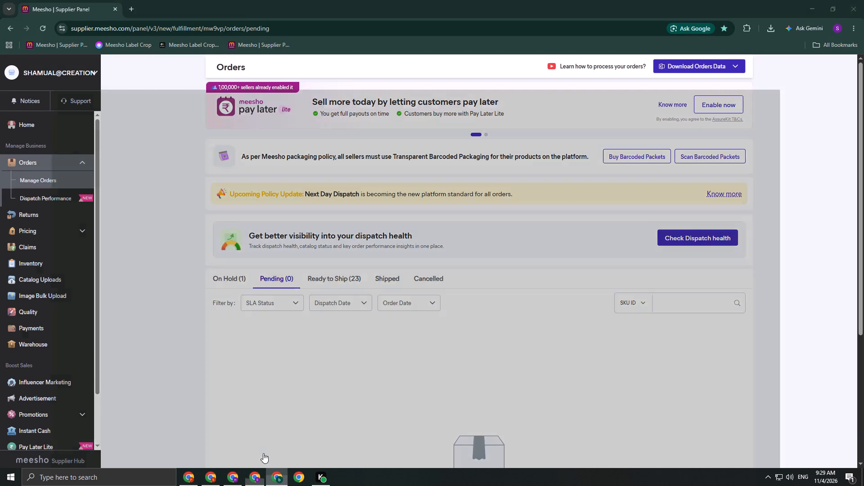
{"action": "left_click", "coordinate": [36, 157]}
{"action": "left_click", "coordinate": [238, 273]}
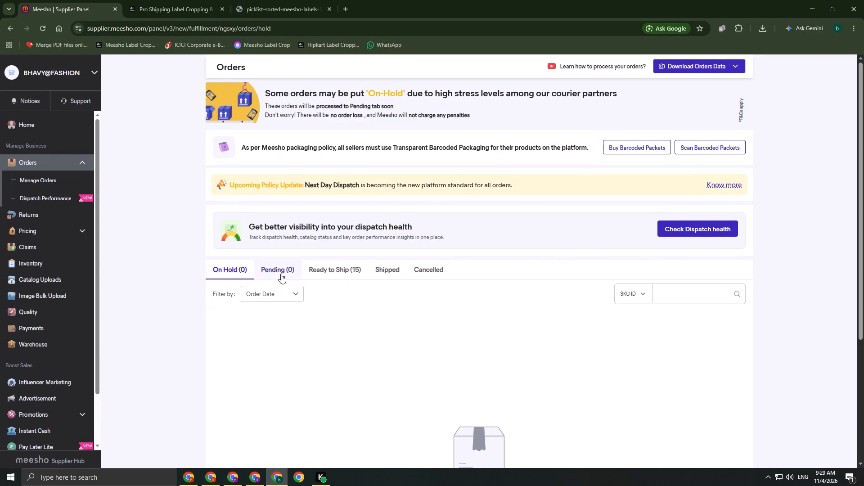
{"action": "left_click", "coordinate": [281, 274]}
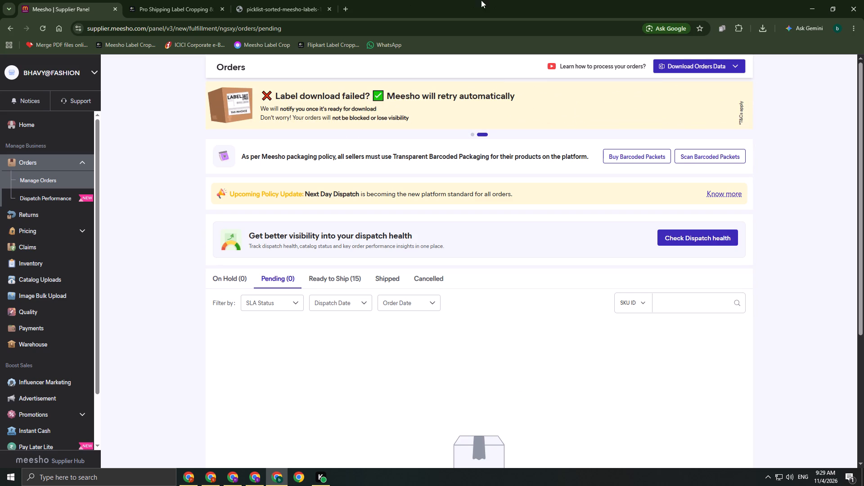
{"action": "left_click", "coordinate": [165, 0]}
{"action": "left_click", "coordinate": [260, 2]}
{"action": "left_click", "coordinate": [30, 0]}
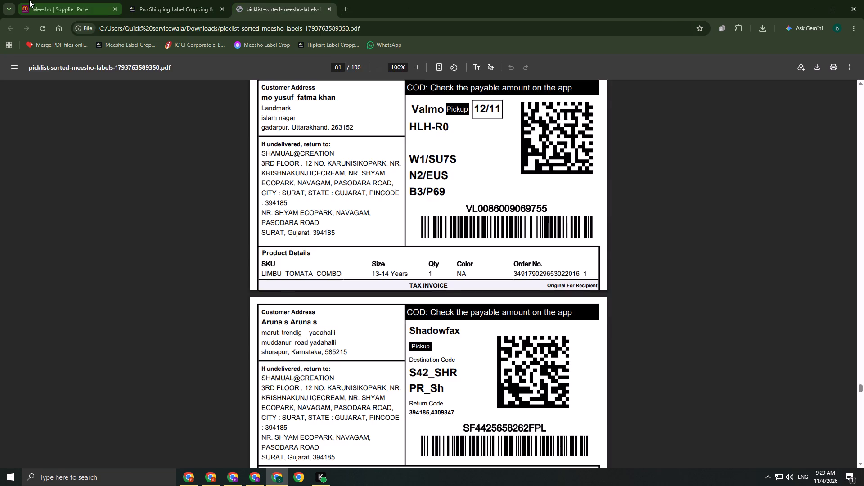
Go to the desktop and open the Veda October workbook in Excel.
{"action": "left_click", "coordinate": [863, 485]}
{"action": "right_click", "coordinate": [297, 257]}
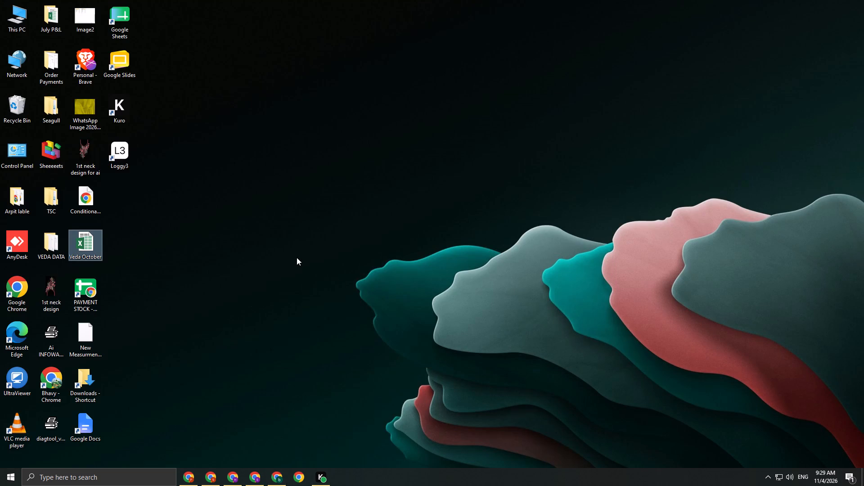
{"action": "left_click", "coordinate": [360, 290]}
{"action": "left_click", "coordinate": [356, 288]}
{"action": "double_click", "coordinate": [85, 251]}
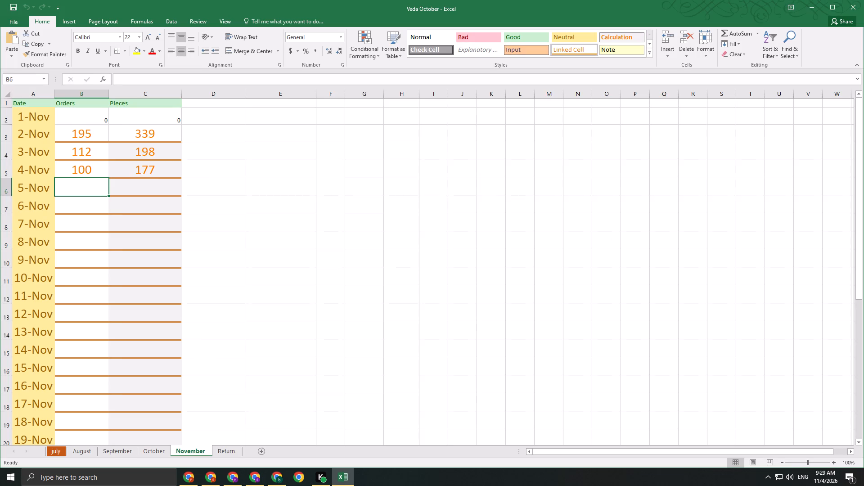
Add the header "Ads cost per order" in cell D1 of the November sheet, beside Pieces.
{"action": "scroll", "coordinate": [193, 201], "scroll_direction": "up", "scroll_amount": 2}
{"action": "double_click", "coordinate": [220, 105]}
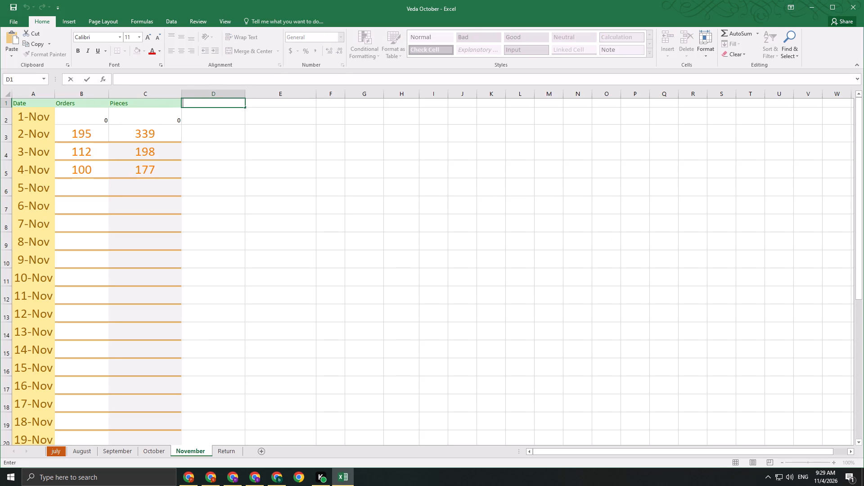
{"action": "key", "text": "shift+a"}
{"action": "key", "text": "BackSpace"}
{"action": "type", "text": "Ads"}
{"action": "key", "text": "space"}
{"action": "type", "text": "co"}
{"action": "type", "text": "st"}
{"action": "key", "text": "space"}
{"action": "type", "text": "pe"}
{"action": "type", "text": "r order"}
{"action": "key", "text": "space"}
{"action": "key", "text": "Return"}
Enter 26 as the ads cost per order for 4-Nov in cell D5.
{"action": "key", "text": "Return"}
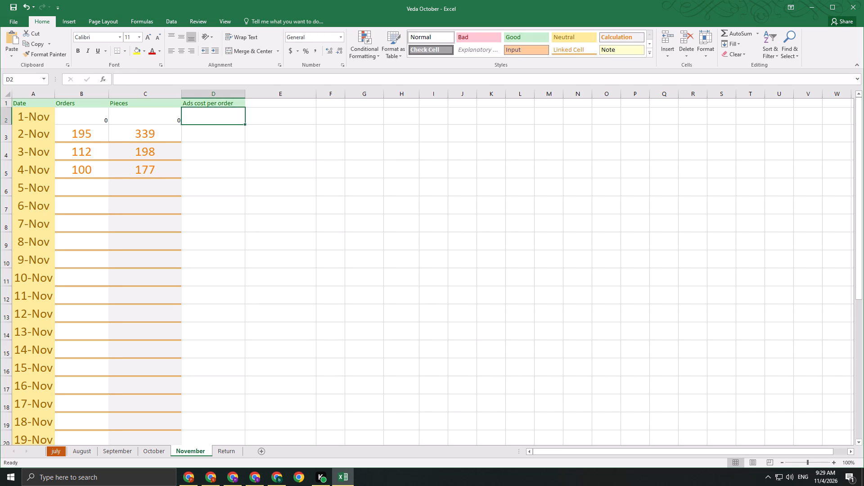
{"action": "key", "text": "Return"}
{"action": "key", "text": "Return"}
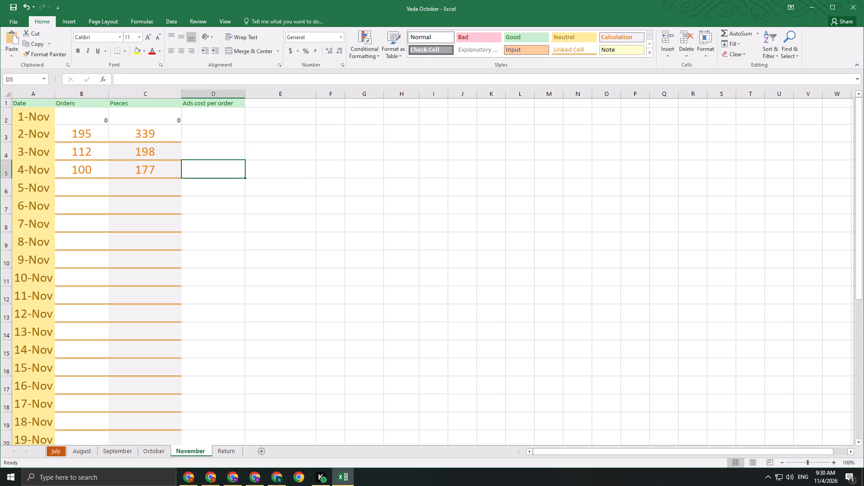
{"action": "type", "text": "26"}
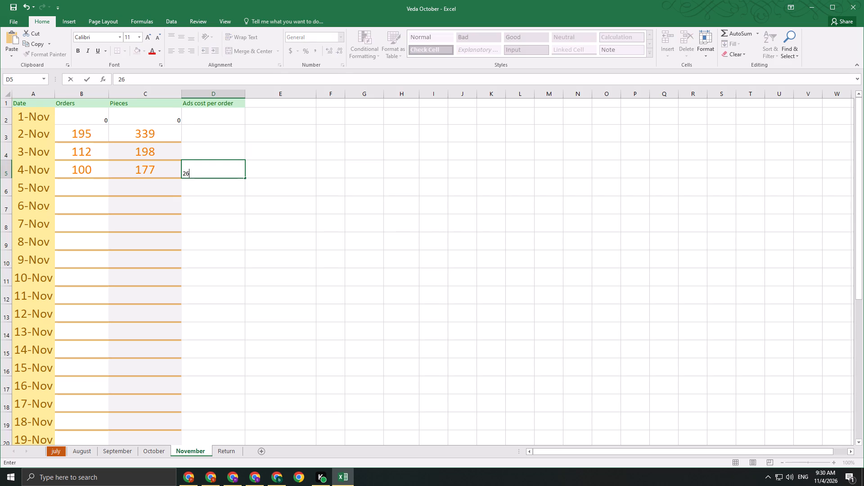
{"action": "key", "text": "Return"}
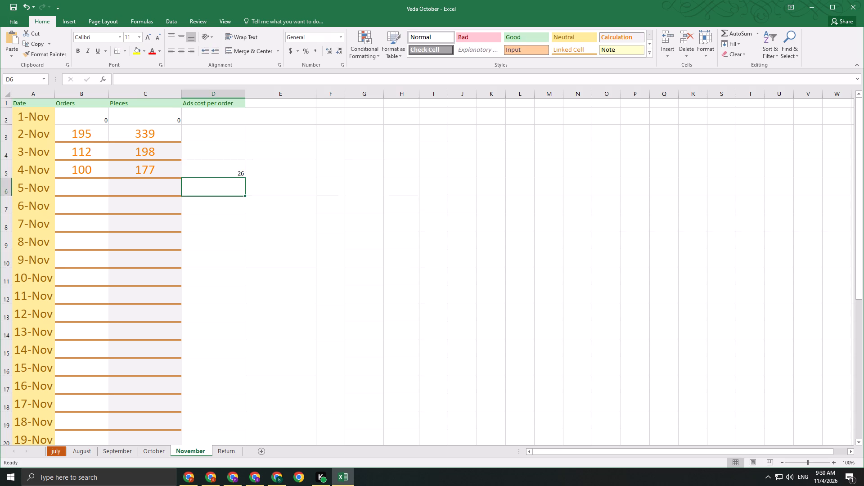
Select the whole Ads cost per order column and apply AutoFit Row Height.
{"action": "left_click", "coordinate": [243, 171]}
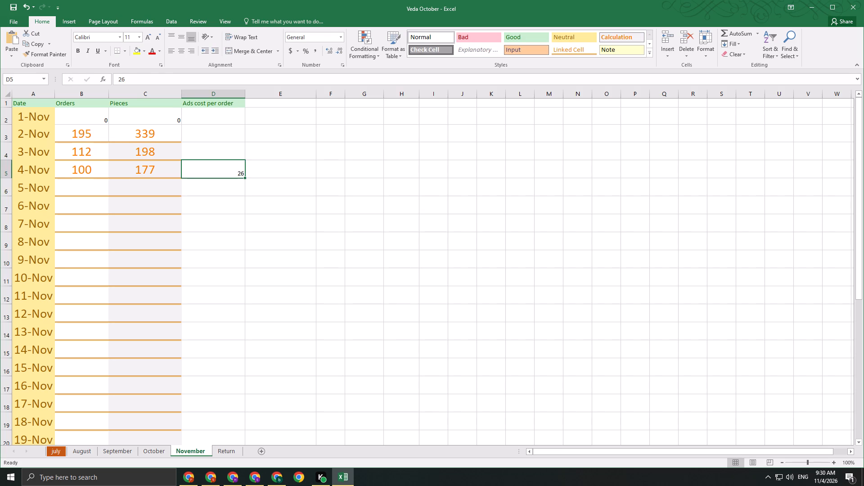
{"action": "left_click", "coordinate": [220, 104]}
{"action": "left_click", "coordinate": [221, 97]}
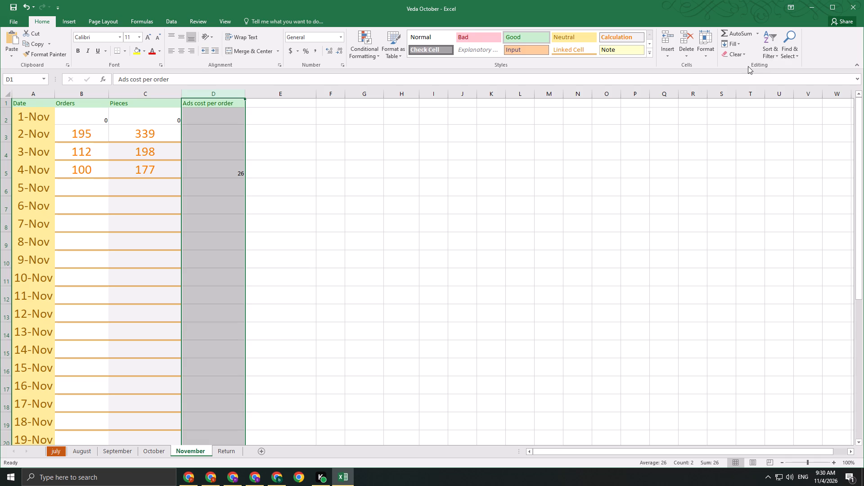
{"action": "left_click", "coordinate": [705, 53]}
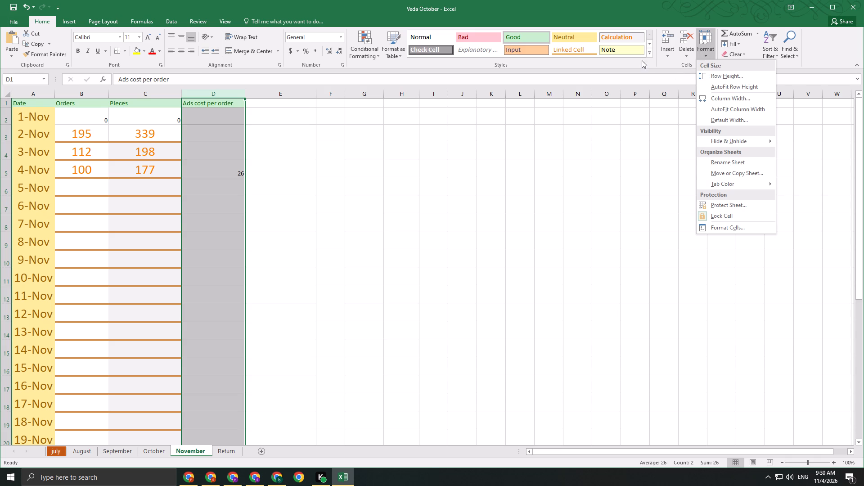
{"action": "left_click", "coordinate": [572, 73]}
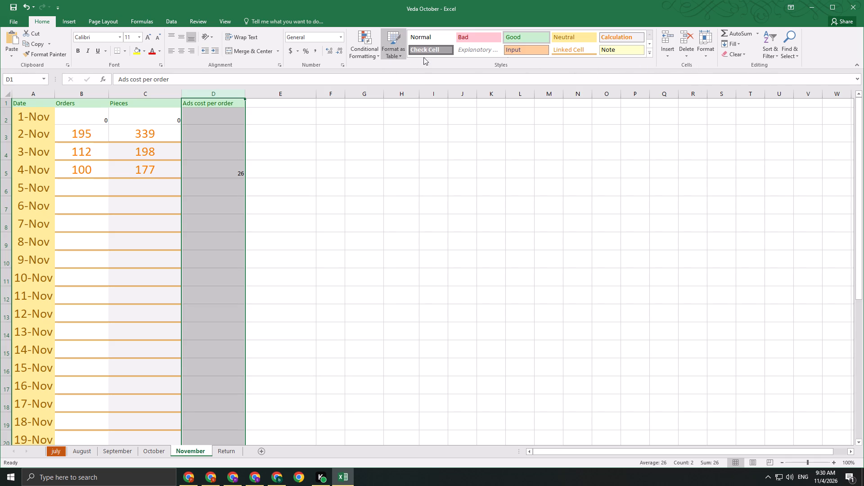
{"action": "left_click", "coordinate": [697, 58]}
{"action": "left_click", "coordinate": [725, 86]}
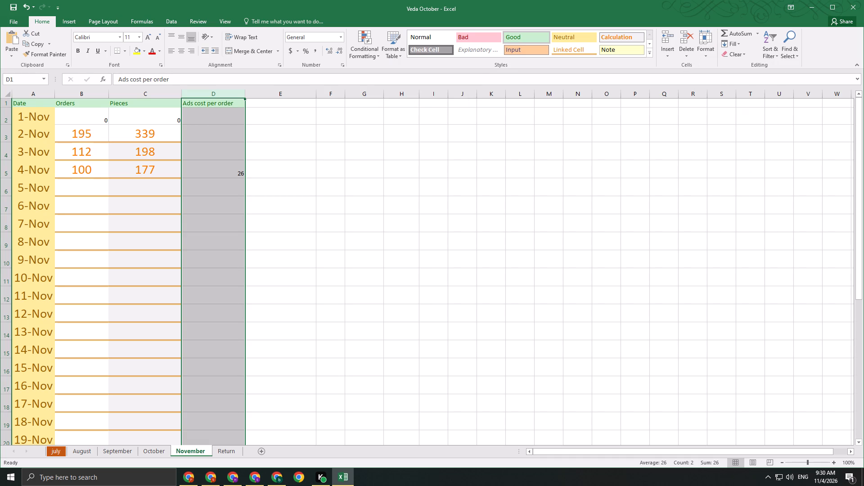
{"action": "left_click", "coordinate": [706, 54]}
{"action": "left_click", "coordinate": [716, 85]}
Format the Ads cost per order column as accounting values with the ₹ English (India) currency.
{"action": "left_click", "coordinate": [322, 36]}
{"action": "left_click", "coordinate": [338, 38]}
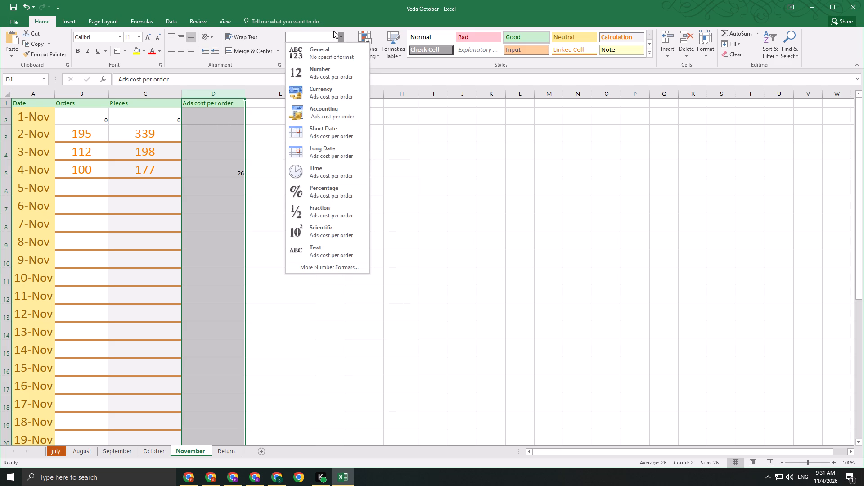
{"action": "left_click", "coordinate": [349, 89]}
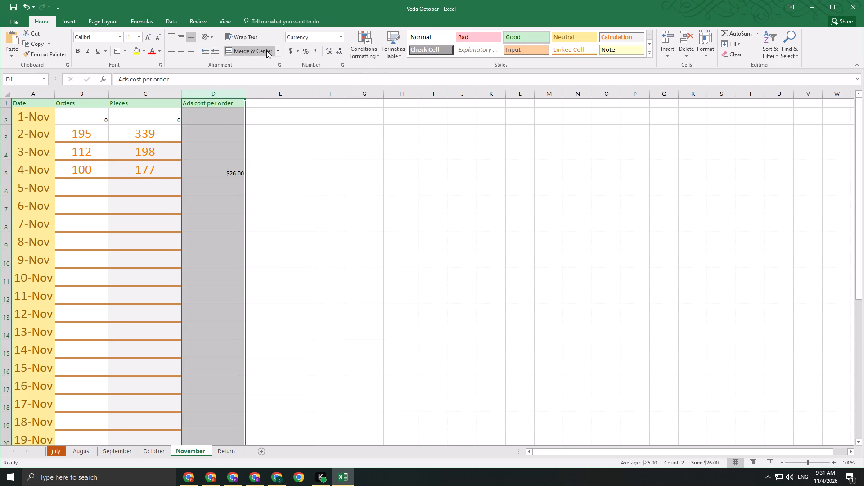
{"action": "left_click", "coordinate": [295, 52]}
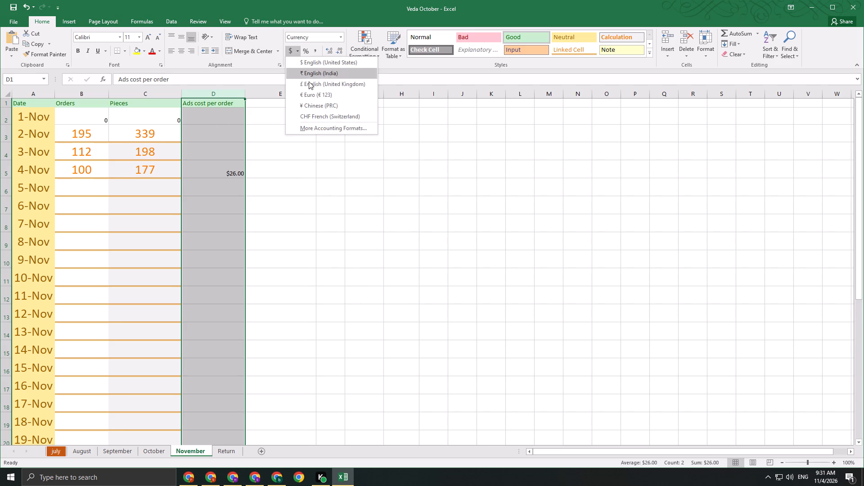
{"action": "left_click", "coordinate": [342, 73]}
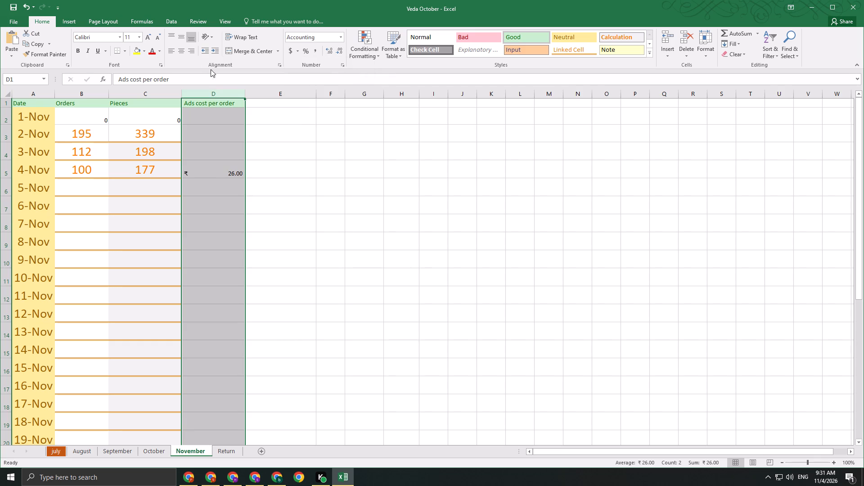
Set the Ads cost per order column's font to Berlin Sans FB at size 20.
{"action": "left_click", "coordinate": [120, 38]}
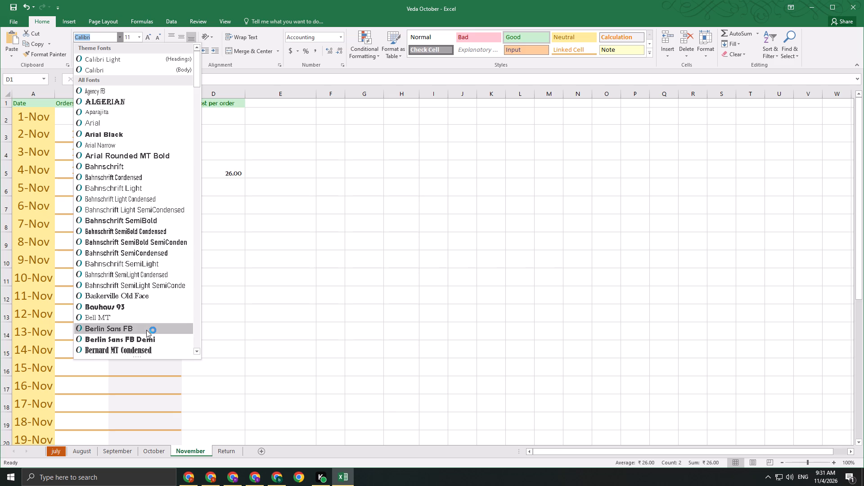
{"action": "left_click", "coordinate": [146, 330]}
{"action": "left_click", "coordinate": [139, 37]}
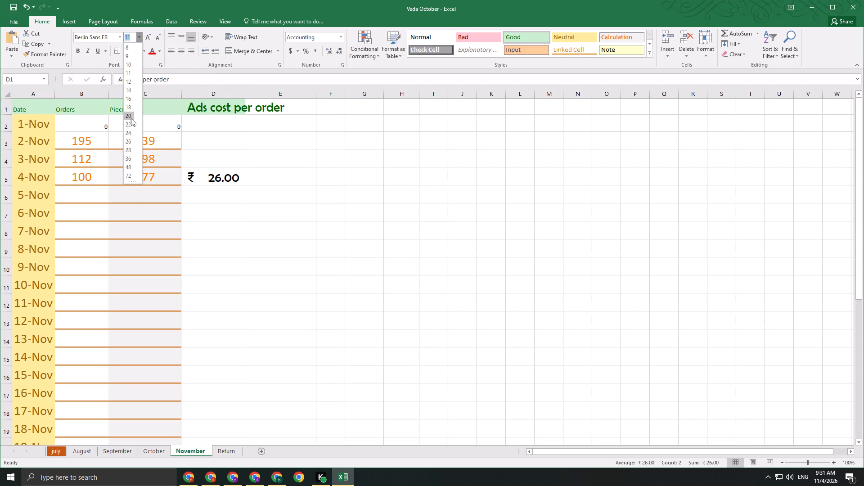
{"action": "left_click", "coordinate": [131, 118]}
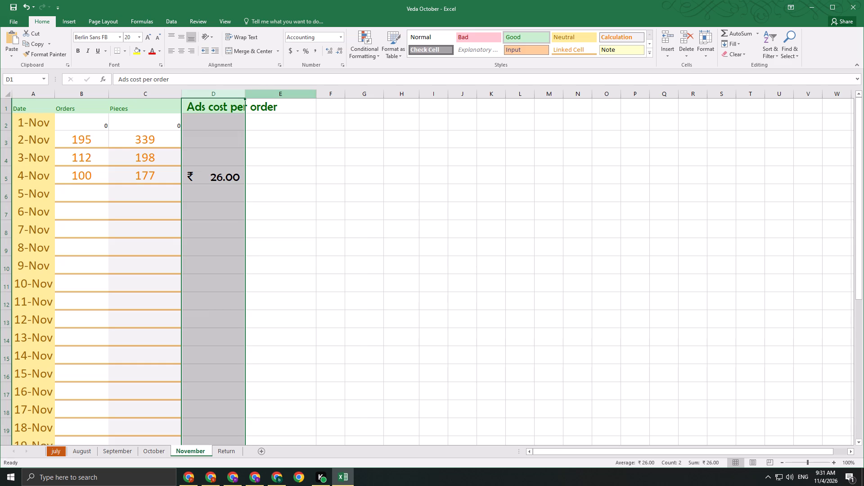
Auto-fit the width of column D to its Ads cost per order header.
{"action": "double_click", "coordinate": [243, 95]}
{"action": "left_click", "coordinate": [310, 170]}
Apply horizontal centre and middle vertical alignment to the 4-Nov ads cost in cell D5.
{"action": "left_click", "coordinate": [257, 177]}
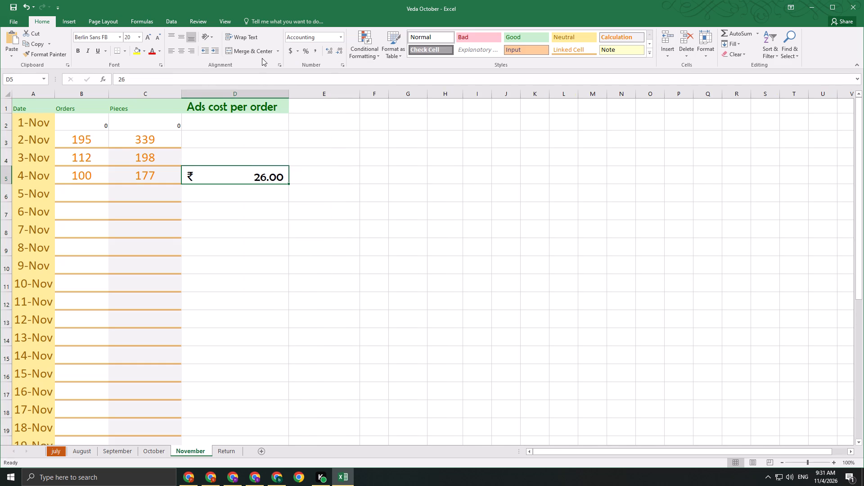
{"action": "left_click", "coordinate": [180, 47]}
{"action": "left_click", "coordinate": [184, 38]}
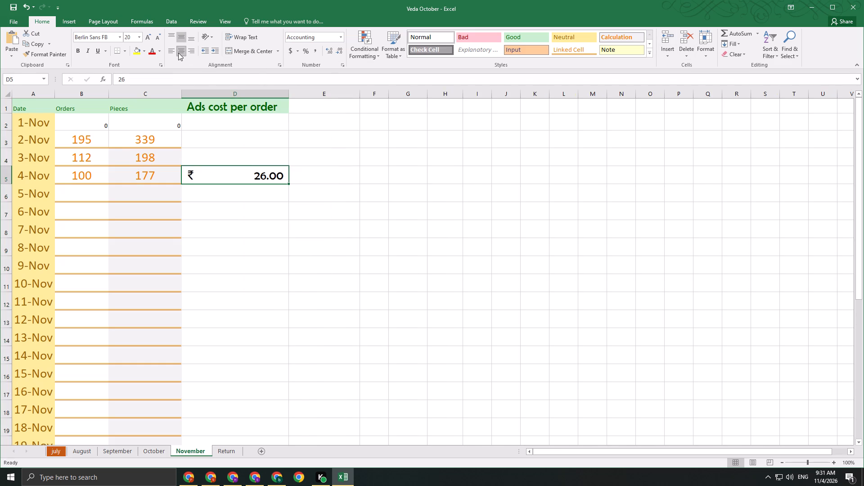
Reduce the font size of the Ads cost per order header in cell D1 to suit the neighbouring headers.
{"action": "left_click", "coordinate": [241, 109]}
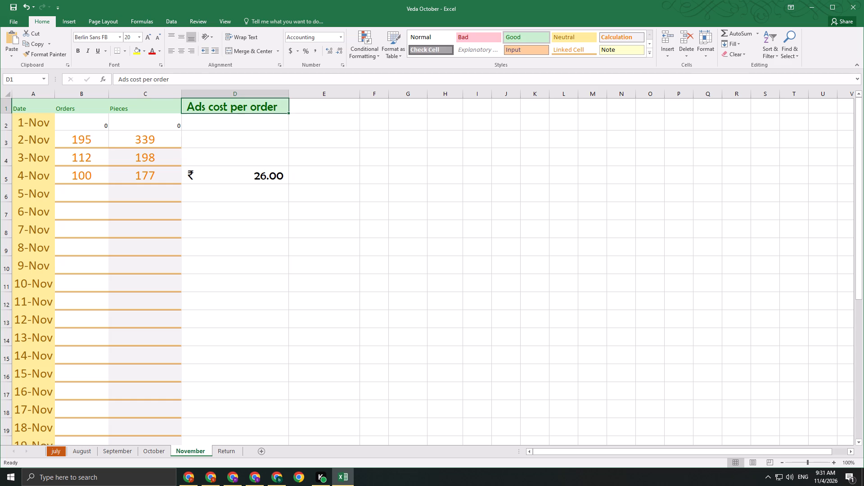
{"action": "left_click", "coordinate": [275, 106]}
{"action": "triple_click", "coordinate": [159, 35]}
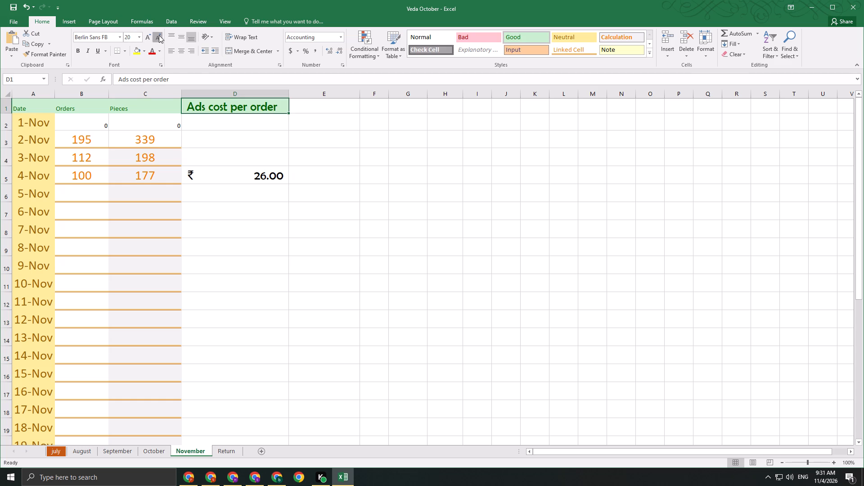
{"action": "left_click", "coordinate": [159, 35]}
{"action": "left_click", "coordinate": [349, 177]}
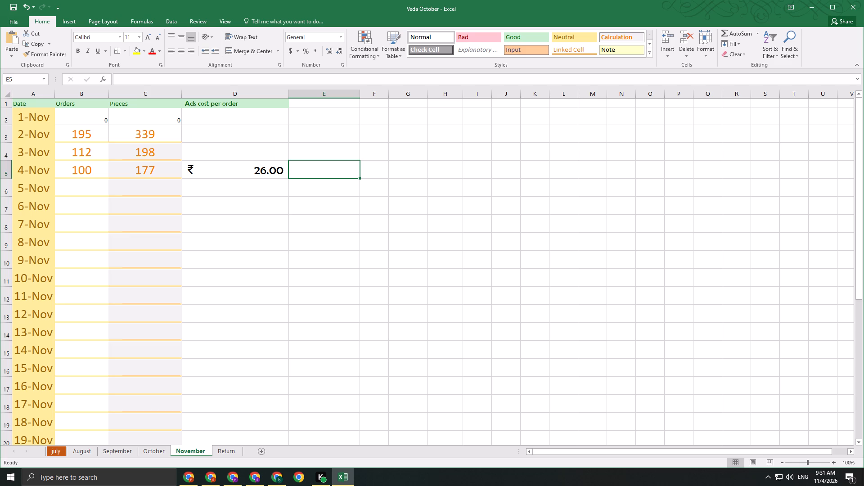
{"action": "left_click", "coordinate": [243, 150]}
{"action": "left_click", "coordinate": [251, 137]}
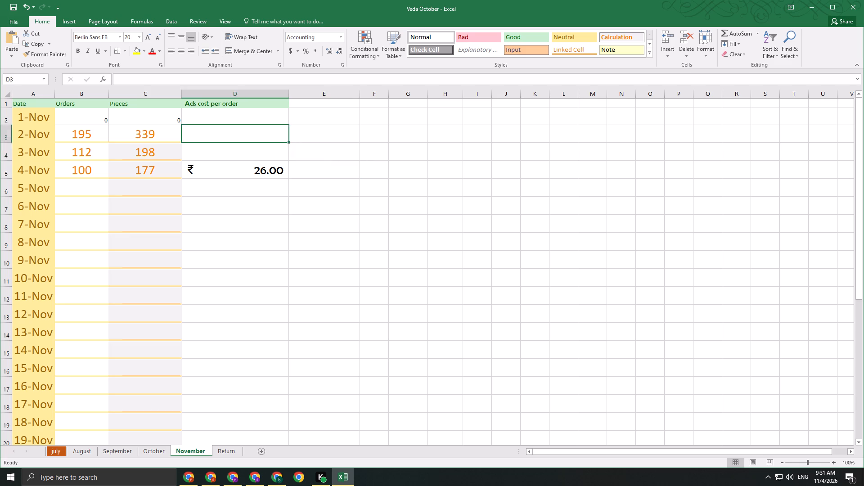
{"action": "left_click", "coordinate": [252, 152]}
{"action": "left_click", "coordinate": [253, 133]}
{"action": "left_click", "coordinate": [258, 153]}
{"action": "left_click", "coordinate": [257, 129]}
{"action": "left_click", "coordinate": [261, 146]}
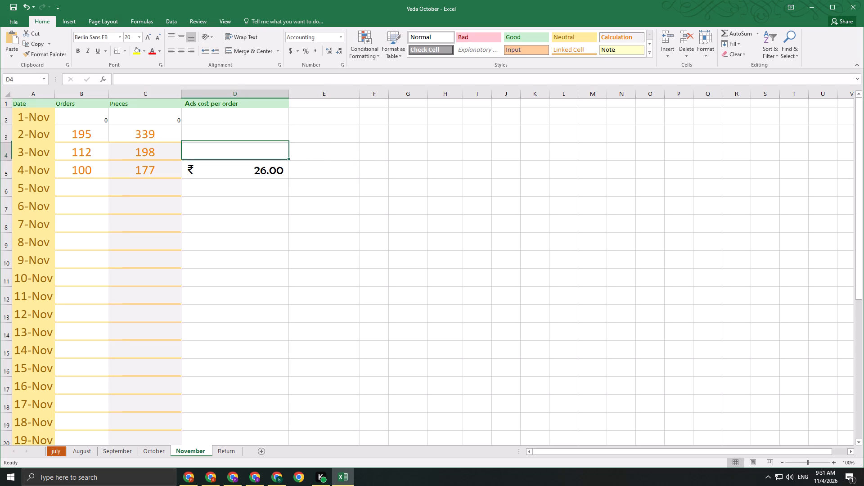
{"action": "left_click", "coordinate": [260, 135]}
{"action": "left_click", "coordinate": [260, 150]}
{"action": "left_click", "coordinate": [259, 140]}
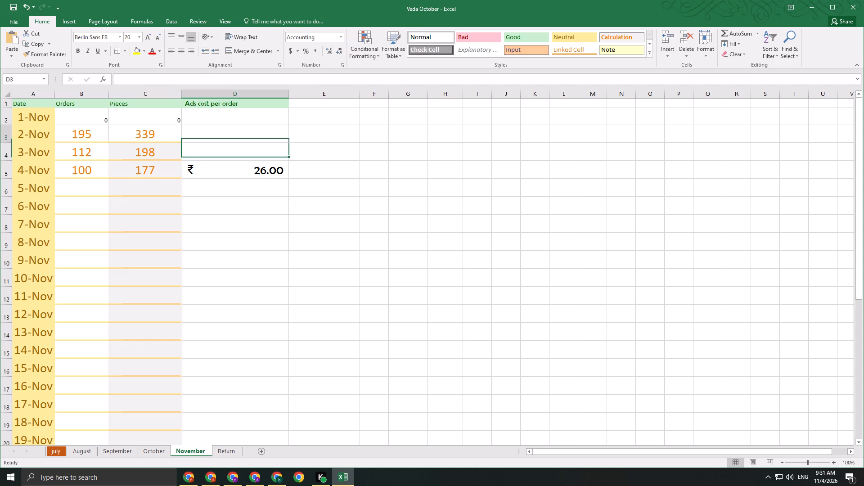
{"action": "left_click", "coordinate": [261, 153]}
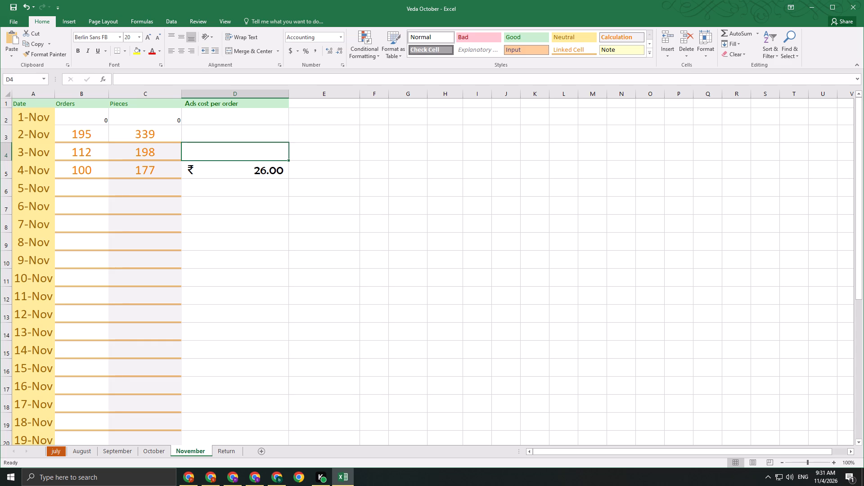
Switch to Chrome and review the HET@FASHION live ad campaign 4287518 - 10/15/2026 for yesterday and today.
{"action": "left_click", "coordinate": [273, 485]}
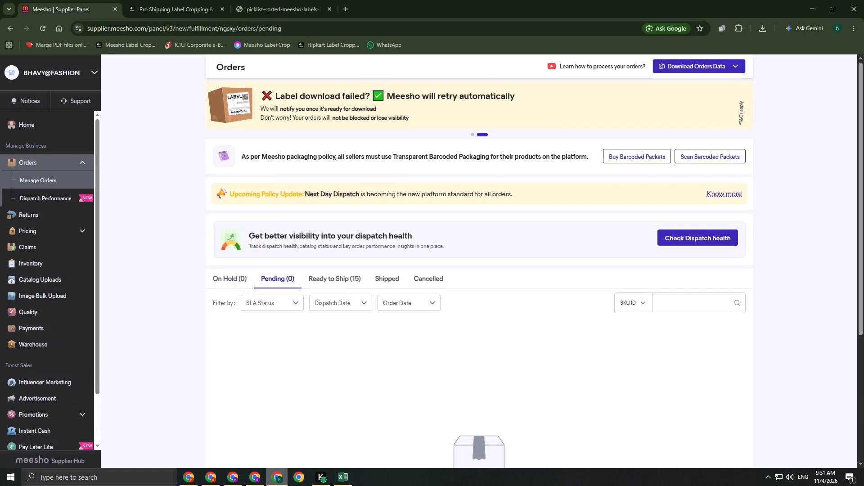
{"action": "left_click", "coordinate": [243, 477]}
{"action": "left_click", "coordinate": [56, 403]}
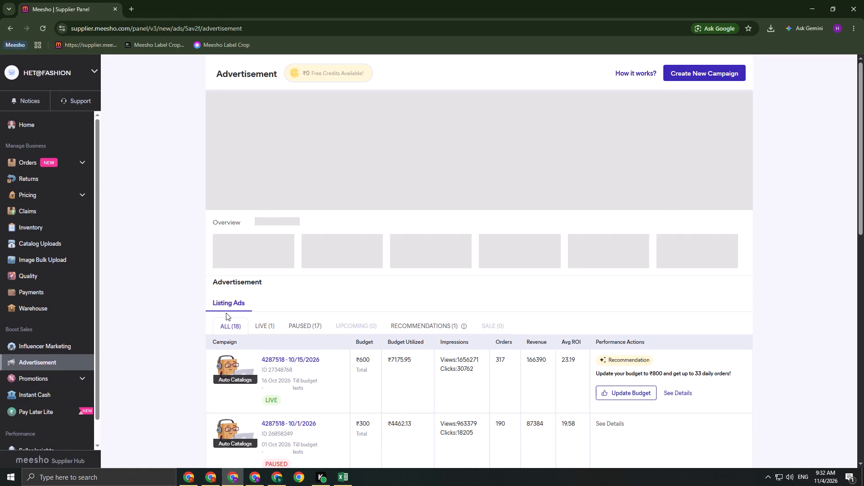
{"action": "left_click", "coordinate": [677, 394]}
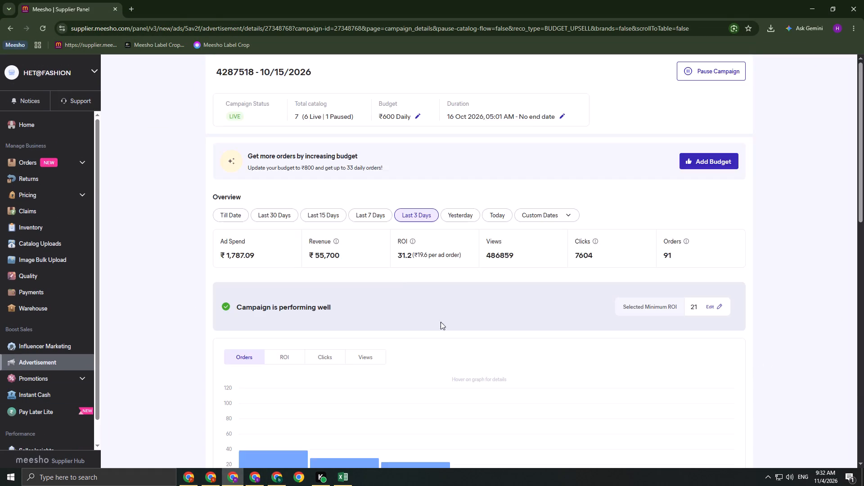
{"action": "left_click", "coordinate": [73, 368]}
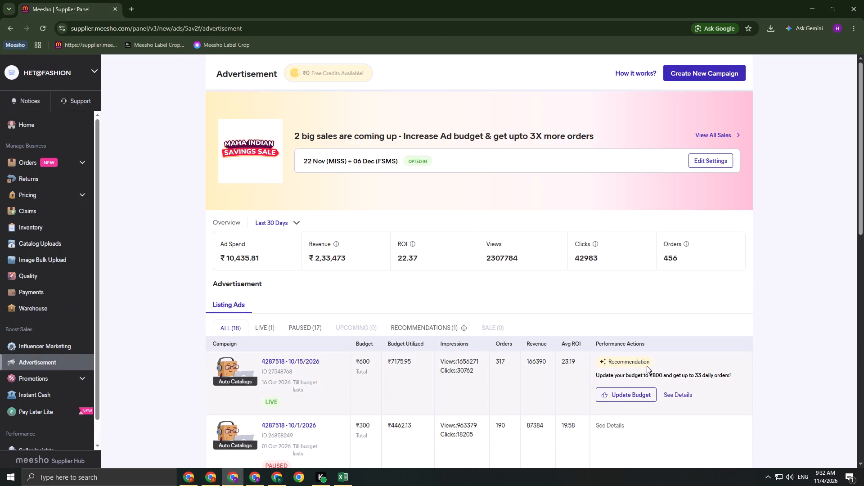
{"action": "left_click", "coordinate": [685, 398]}
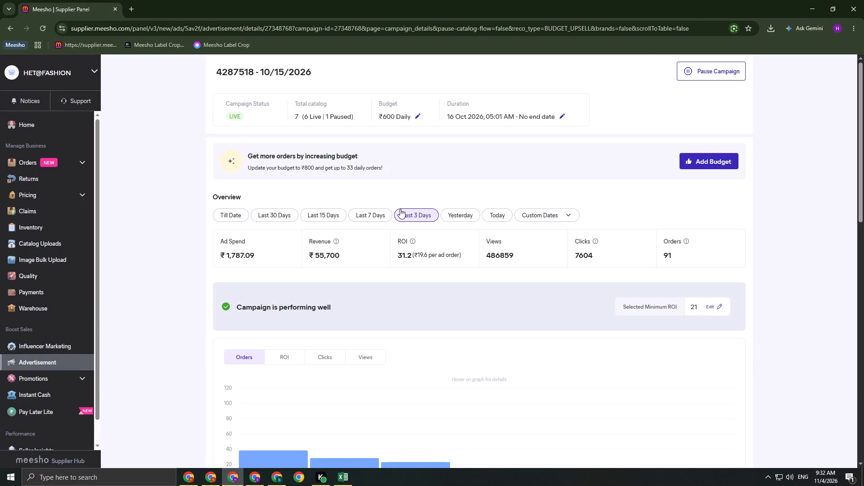
{"action": "left_click", "coordinate": [469, 215]}
{"action": "left_click", "coordinate": [505, 215]}
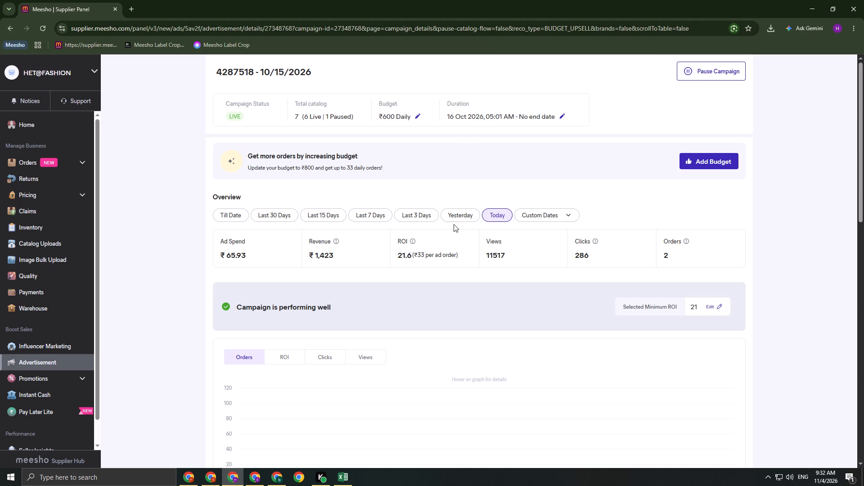
Examine today's ad spends, orders and delivered ROI for each catalog in the HET@FASHION campaign.
{"action": "scroll", "coordinate": [454, 224], "scroll_direction": "down", "scroll_amount": 9}
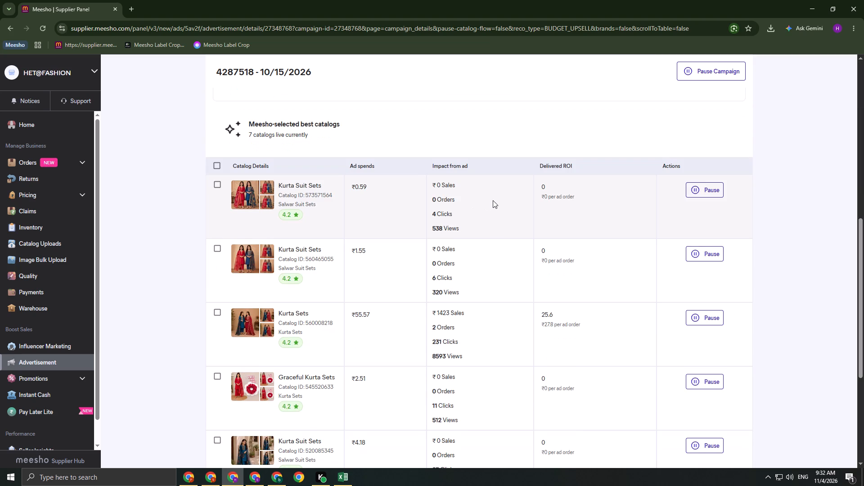
{"action": "scroll", "coordinate": [493, 200], "scroll_direction": "down", "scroll_amount": 2}
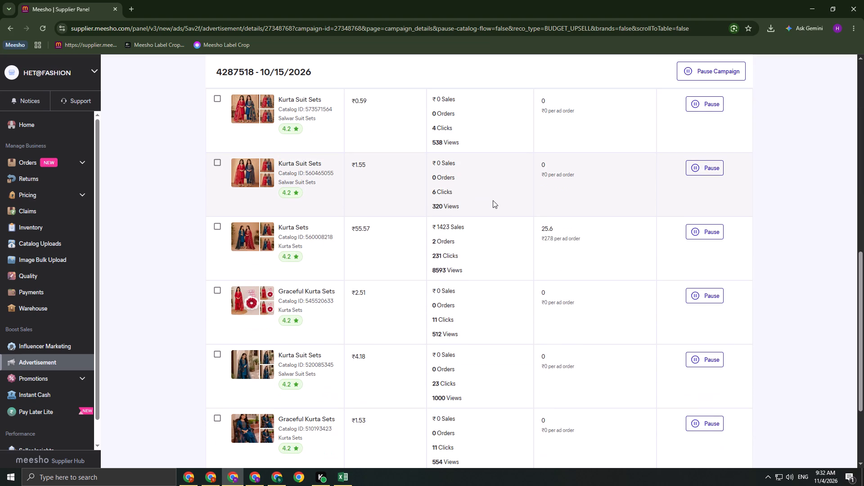
{"action": "scroll", "coordinate": [493, 200], "scroll_direction": "down", "scroll_amount": 2}
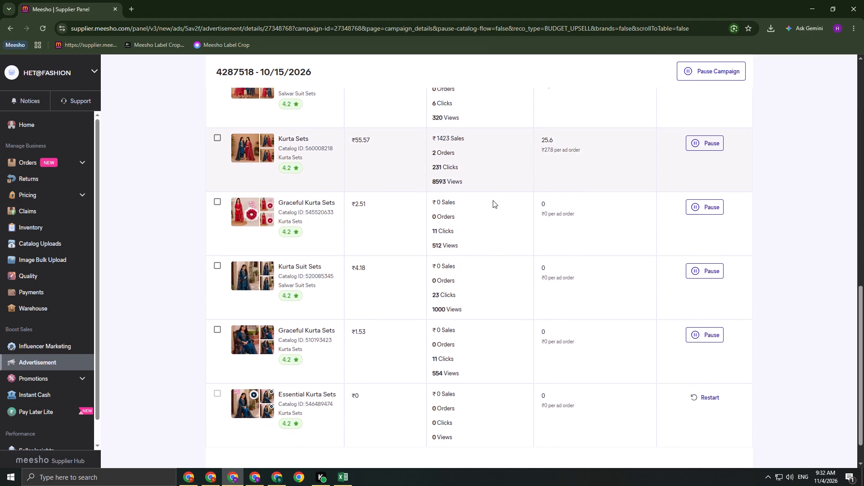
{"action": "scroll", "coordinate": [493, 200], "scroll_direction": "down", "scroll_amount": 1}
{"action": "scroll", "coordinate": [493, 200], "scroll_direction": "up", "scroll_amount": 17}
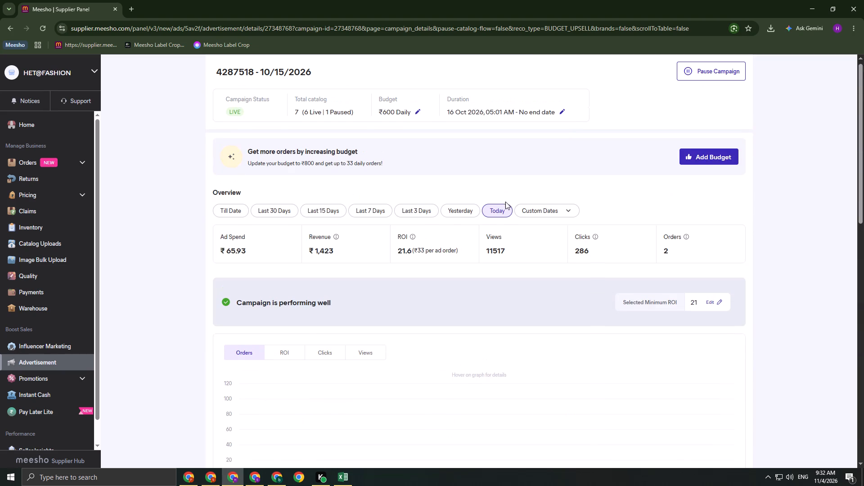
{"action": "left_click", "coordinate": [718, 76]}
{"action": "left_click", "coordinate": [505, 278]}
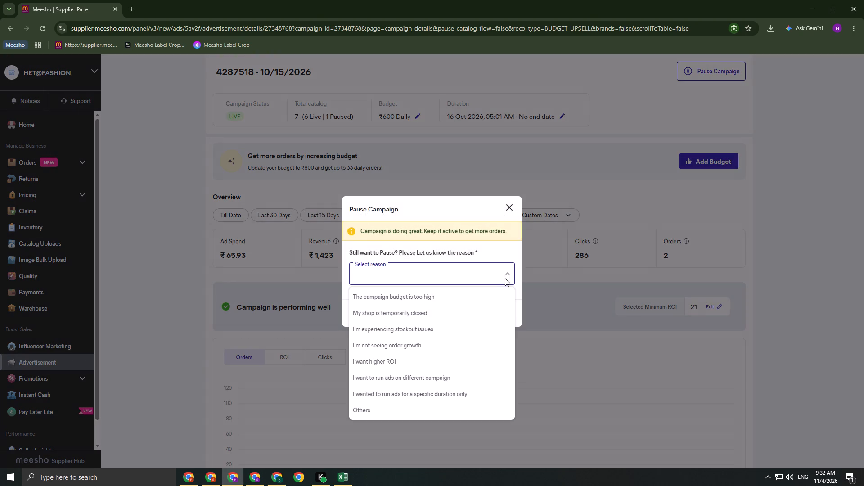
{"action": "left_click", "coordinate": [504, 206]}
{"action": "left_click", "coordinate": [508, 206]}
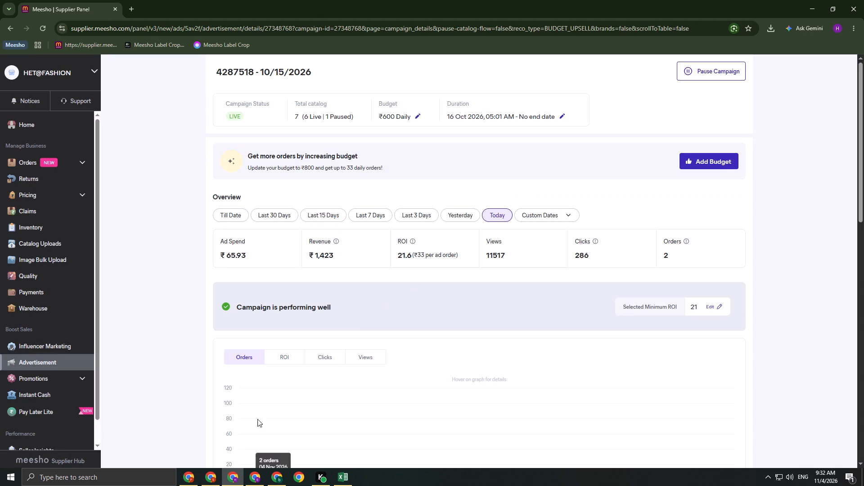
Review the SHAMUAL@CREATION live ad campaign 4309847 - 10/22/2026 for today and yesterday.
{"action": "left_click", "coordinate": [250, 481]}
{"action": "left_click", "coordinate": [28, 392]}
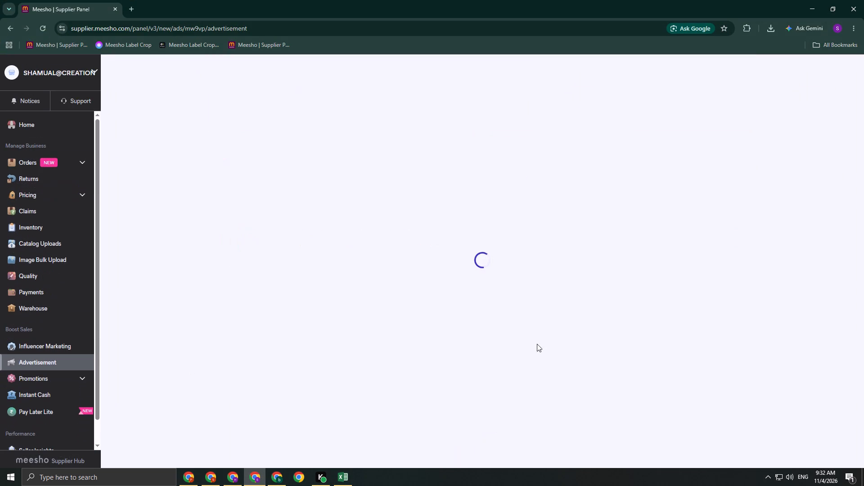
{"action": "left_click", "coordinate": [679, 378]}
{"action": "left_click", "coordinate": [684, 382]}
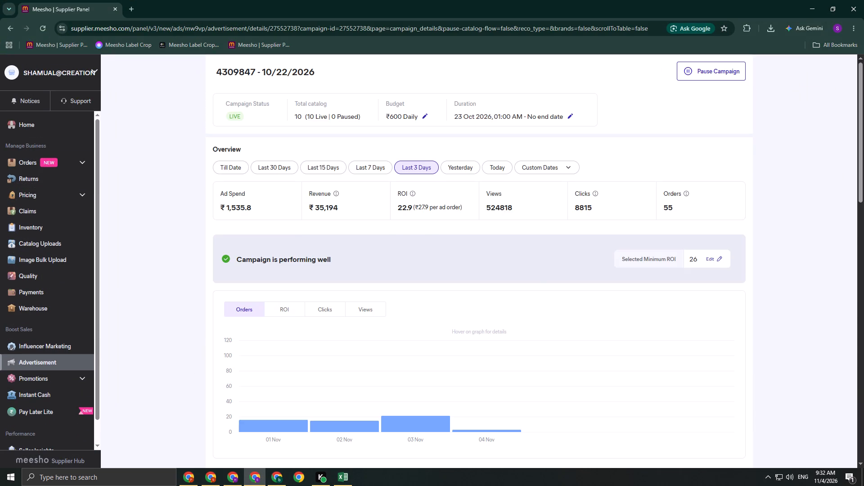
{"action": "left_click", "coordinate": [502, 168]}
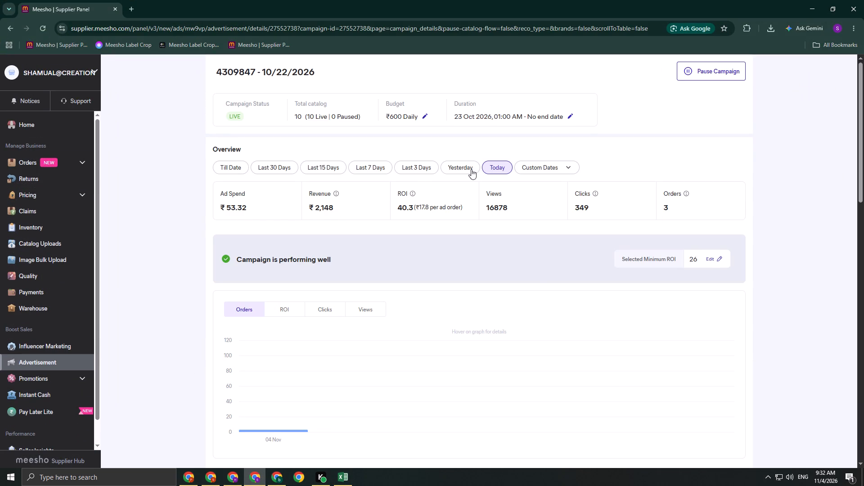
{"action": "left_click", "coordinate": [454, 166]}
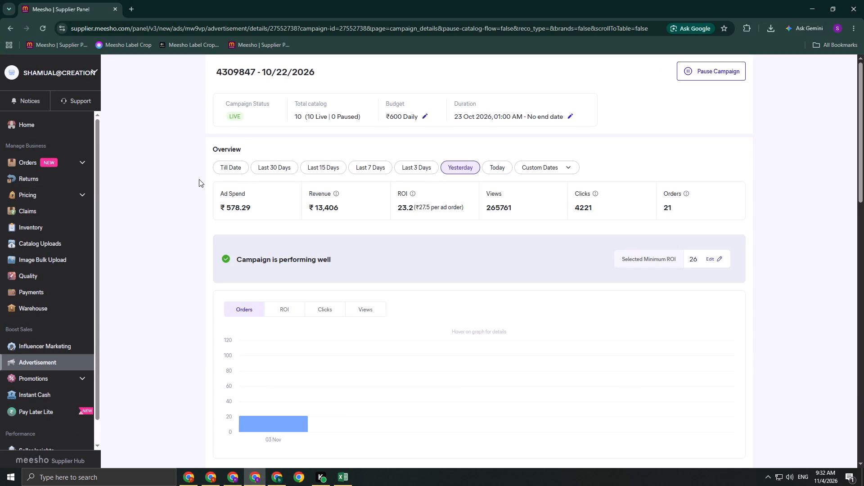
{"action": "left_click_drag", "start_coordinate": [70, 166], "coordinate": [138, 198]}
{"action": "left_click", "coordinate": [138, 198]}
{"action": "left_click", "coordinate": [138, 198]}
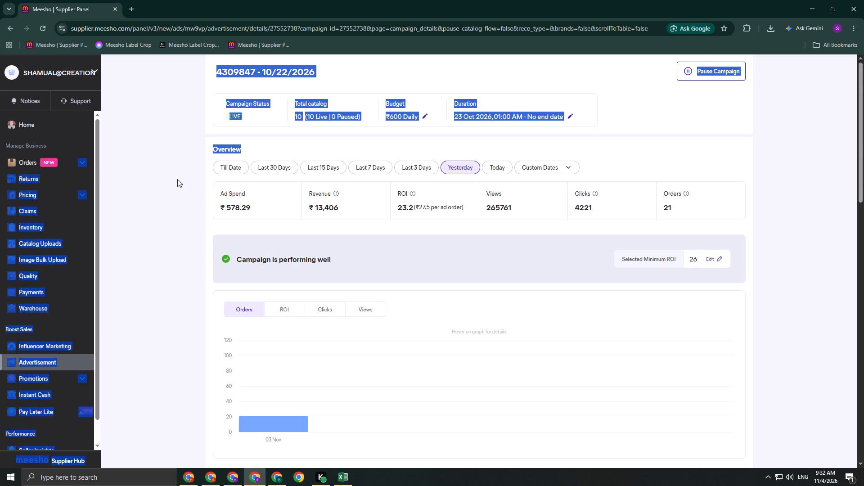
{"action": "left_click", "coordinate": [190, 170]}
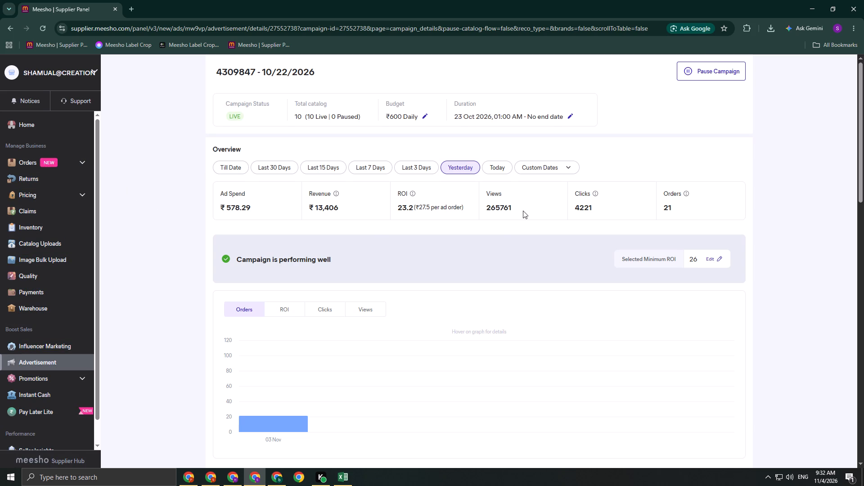
Check the on-hold and pending orders of the SHAMUAL@CREATION shop.
{"action": "left_click", "coordinate": [58, 156]}
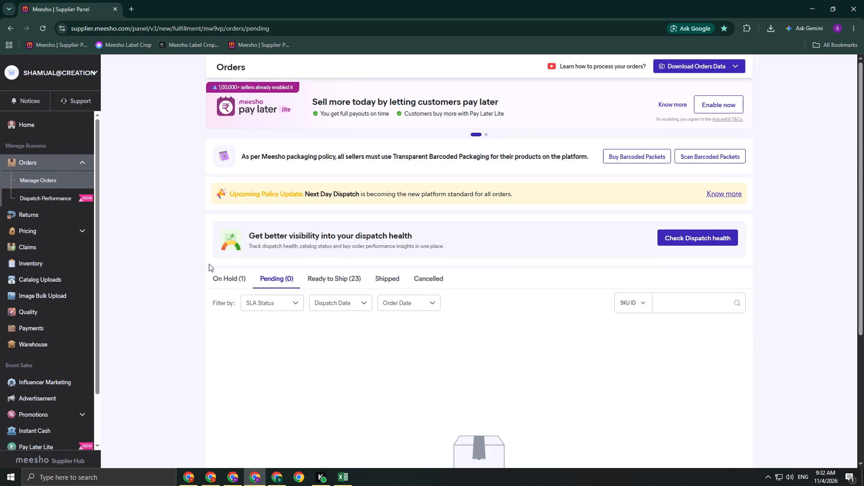
{"action": "left_click", "coordinate": [209, 264]}
{"action": "left_click", "coordinate": [219, 273]}
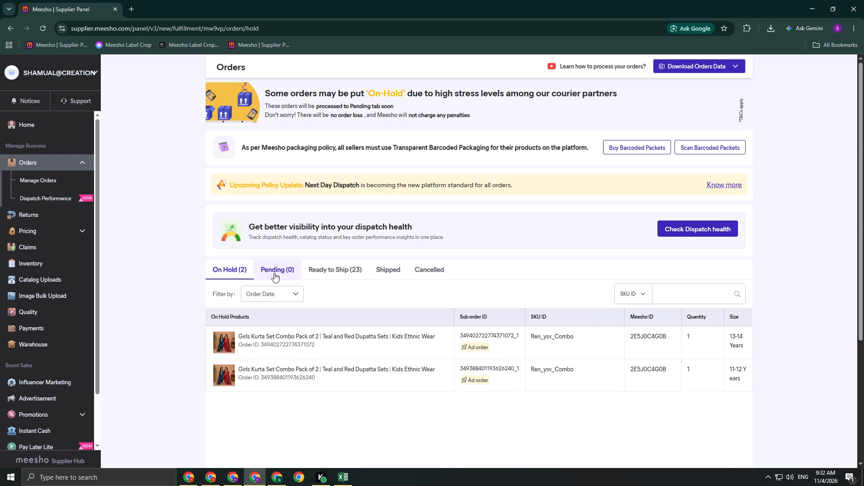
{"action": "left_click", "coordinate": [274, 273]}
{"action": "left_click", "coordinate": [228, 277]}
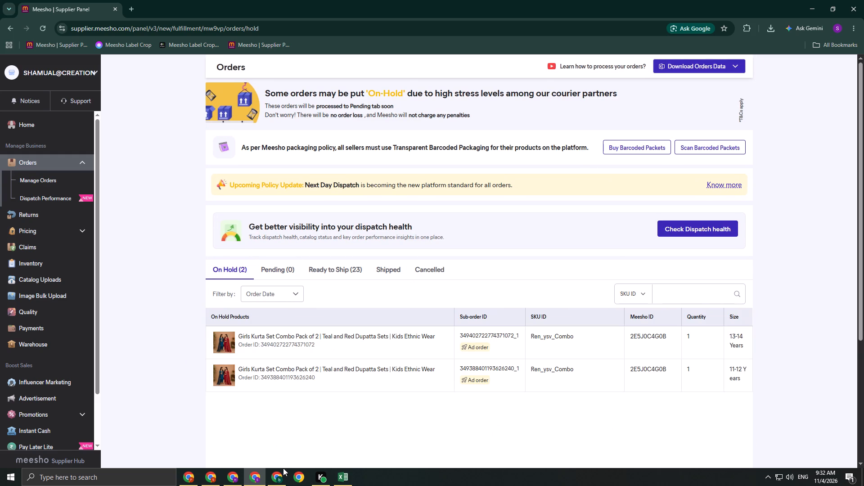
Check the on-hold and pending orders of the BHAVY@FASHION shop and return to SHAMUAL@CREATION's on-hold orders.
{"action": "left_click", "coordinate": [283, 469]}
{"action": "left_click", "coordinate": [232, 272]}
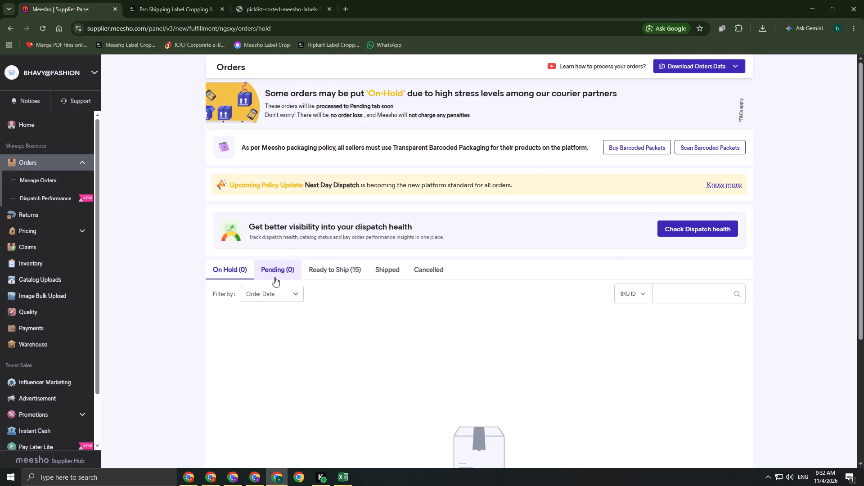
{"action": "left_click", "coordinate": [274, 277]}
{"action": "left_click", "coordinate": [245, 277]}
{"action": "left_click", "coordinate": [249, 472]}
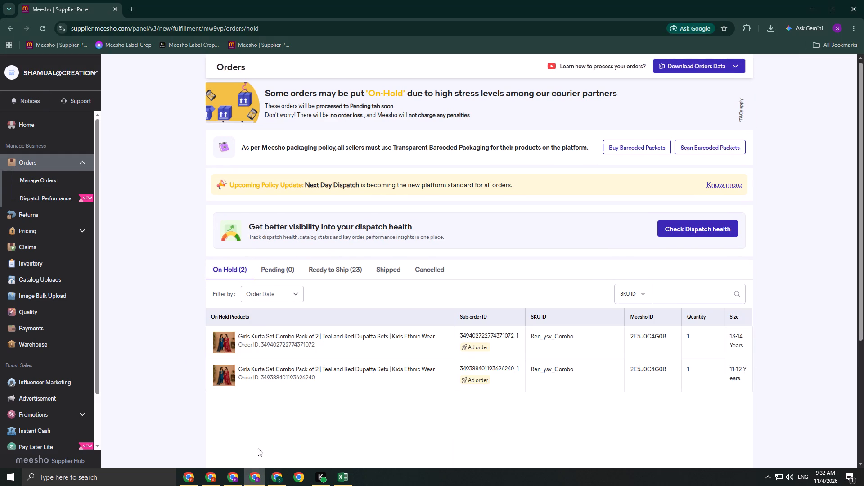
Recheck the pending and on-hold orders of SHAMUAL@CREATION, HET@FASHION, SONAL@FASHION and the other CREATION shop.
{"action": "left_click", "coordinate": [269, 271]}
{"action": "left_click", "coordinate": [234, 276]}
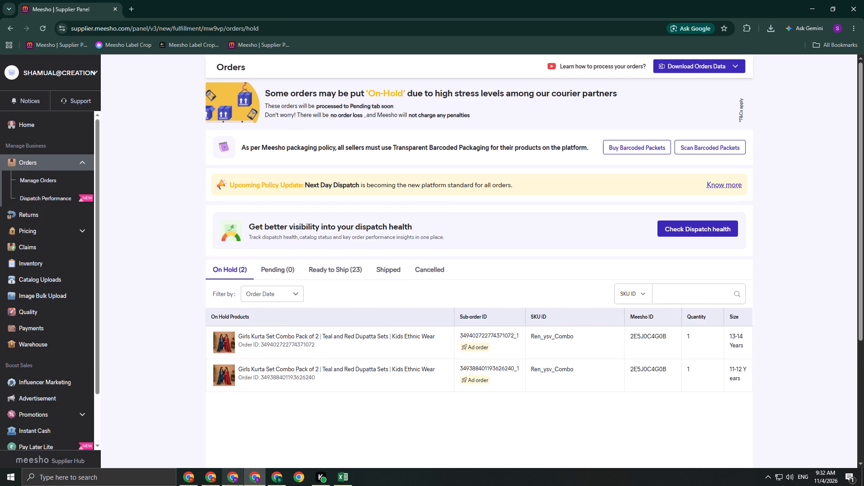
{"action": "left_click", "coordinate": [238, 485]}
{"action": "left_click", "coordinate": [26, 157]}
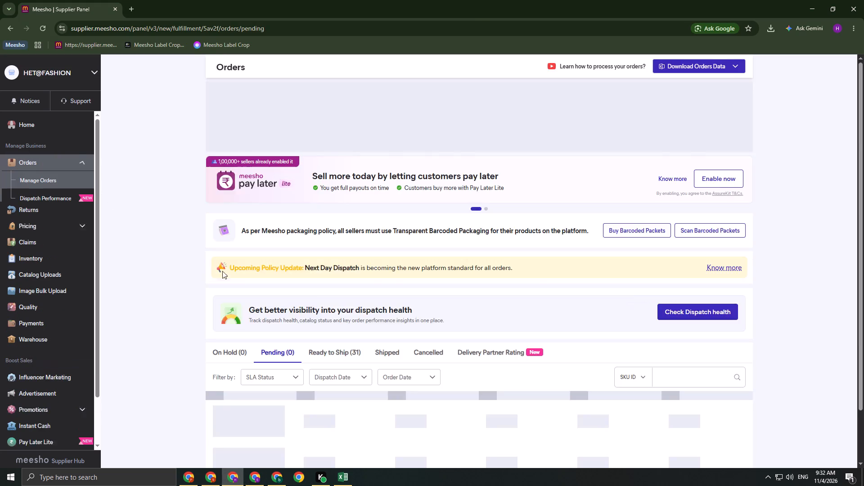
{"action": "left_click", "coordinate": [236, 279]}
{"action": "left_click", "coordinate": [221, 476]}
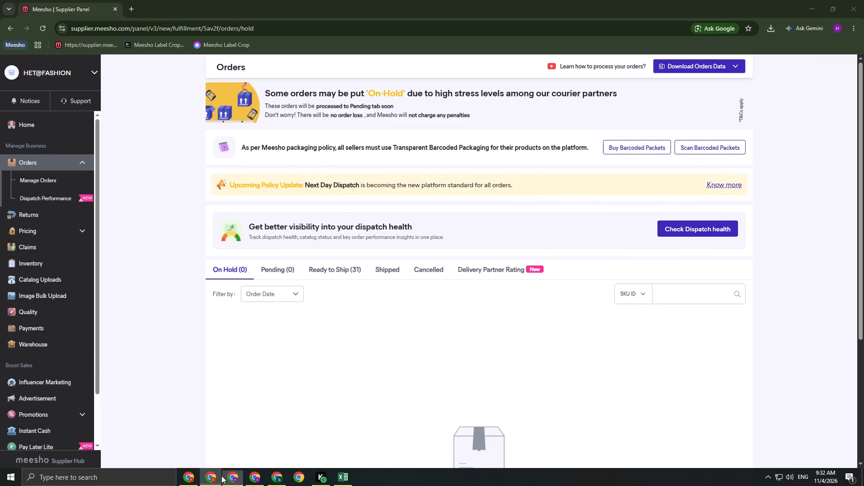
{"action": "left_click", "coordinate": [270, 180]}
{"action": "left_click", "coordinate": [236, 190]}
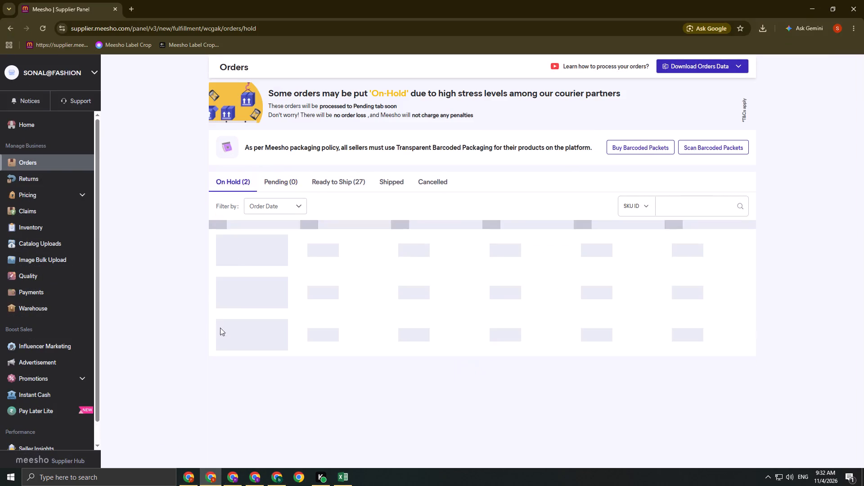
{"action": "left_click", "coordinate": [193, 478]}
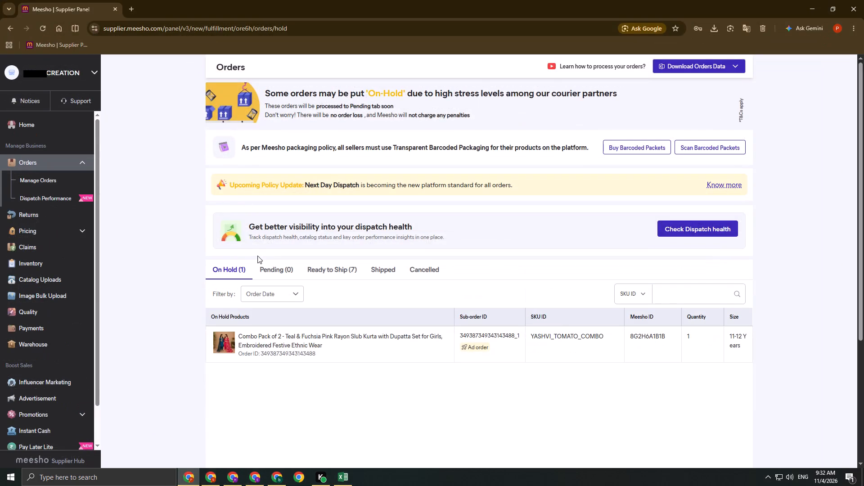
{"action": "left_click", "coordinate": [266, 265]}
{"action": "left_click", "coordinate": [235, 270]}
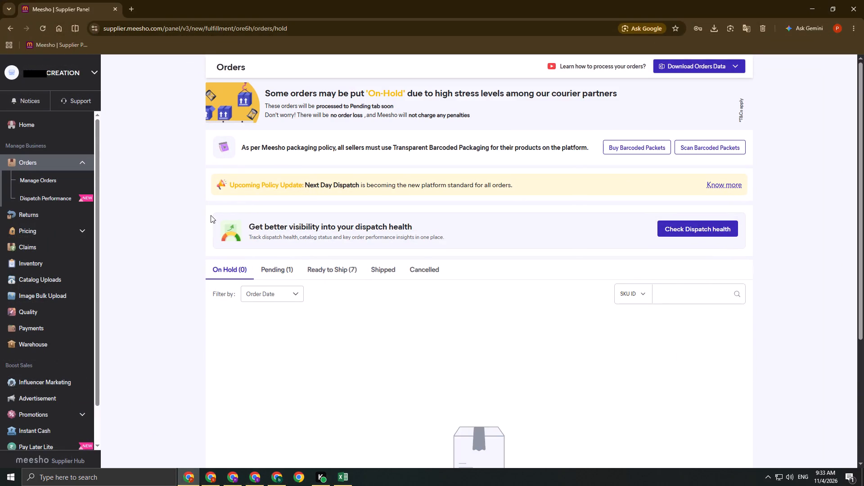
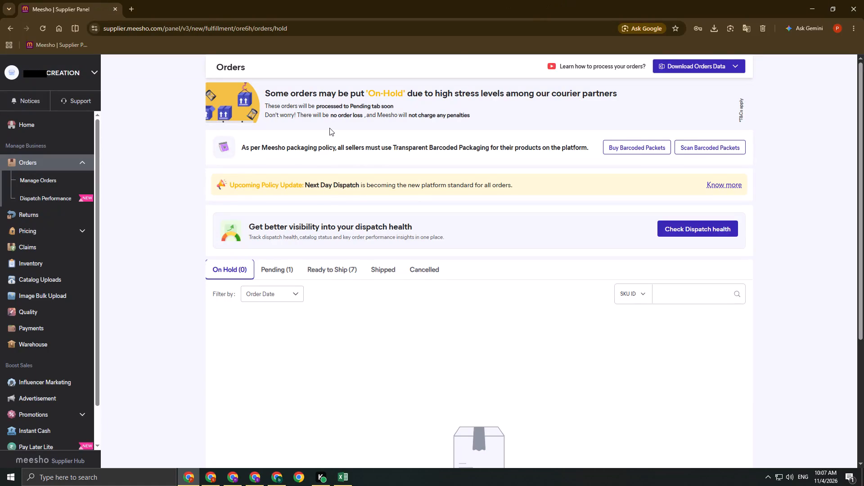
{"action": "left_click", "coordinate": [284, 263]}
{"action": "left_click", "coordinate": [220, 279]}
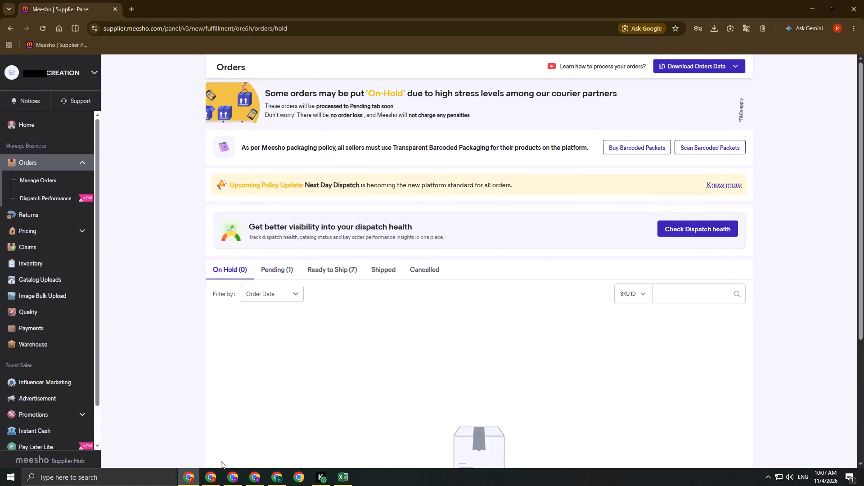
{"action": "left_click", "coordinate": [213, 480]}
{"action": "left_click", "coordinate": [279, 184]}
{"action": "left_click", "coordinate": [231, 198]}
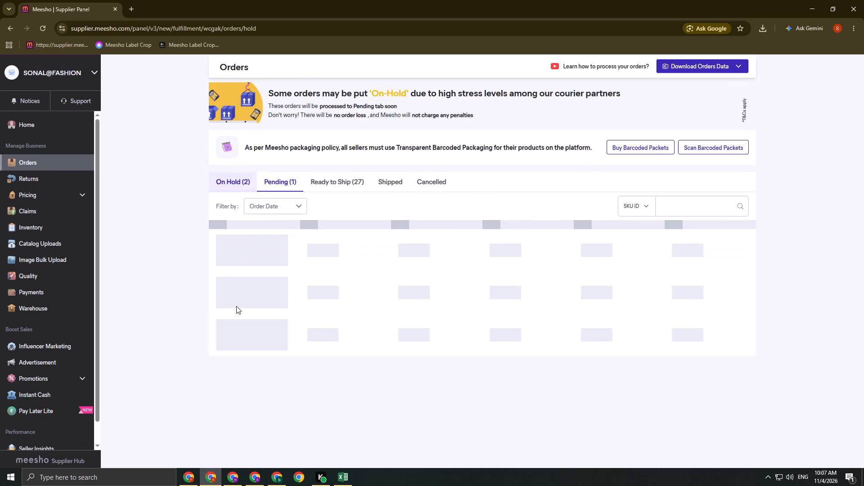
{"action": "left_click", "coordinate": [241, 484]}
{"action": "left_click", "coordinate": [275, 267]}
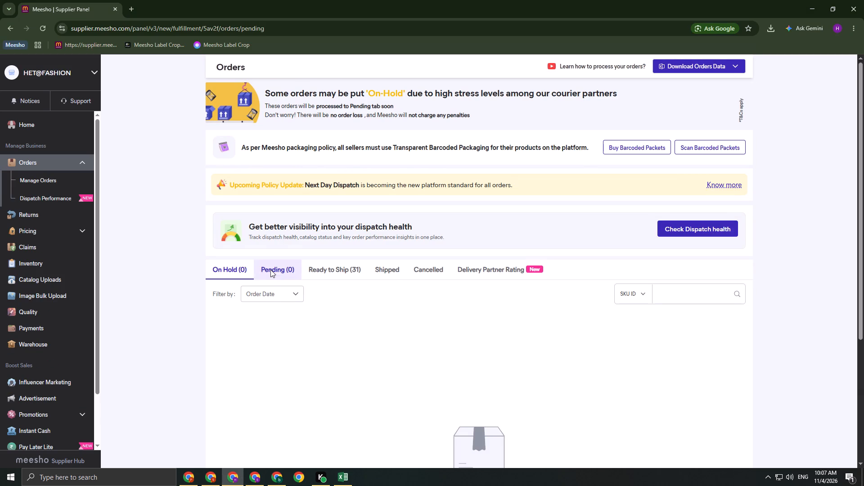
{"action": "left_click", "coordinate": [240, 277]}
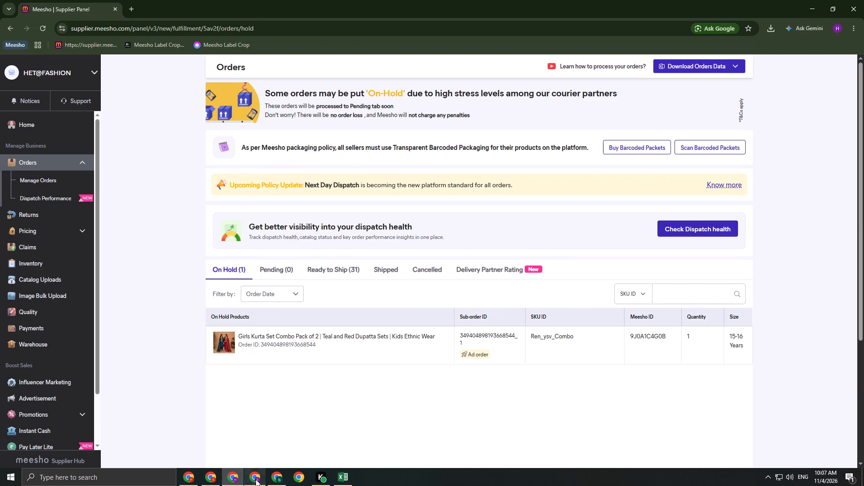
{"action": "left_click", "coordinate": [256, 479]}
{"action": "left_click", "coordinate": [273, 271]}
{"action": "left_click", "coordinate": [229, 279]}
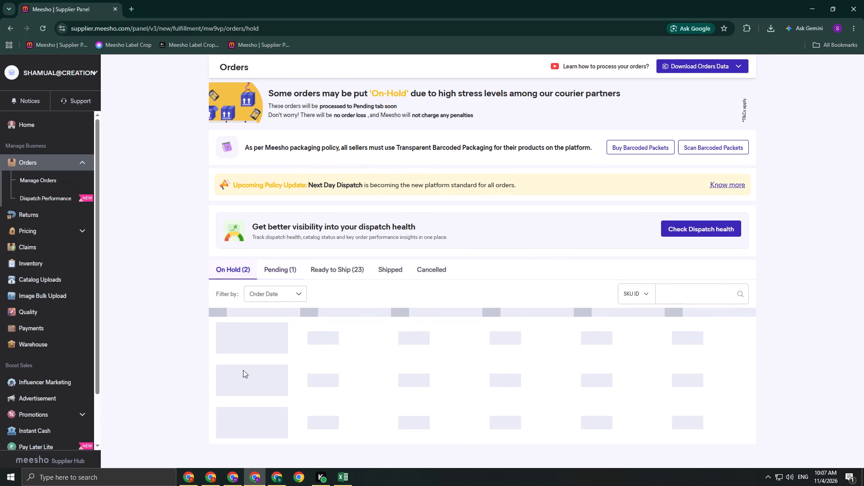
{"action": "left_click", "coordinate": [276, 484]}
{"action": "left_click", "coordinate": [277, 275]}
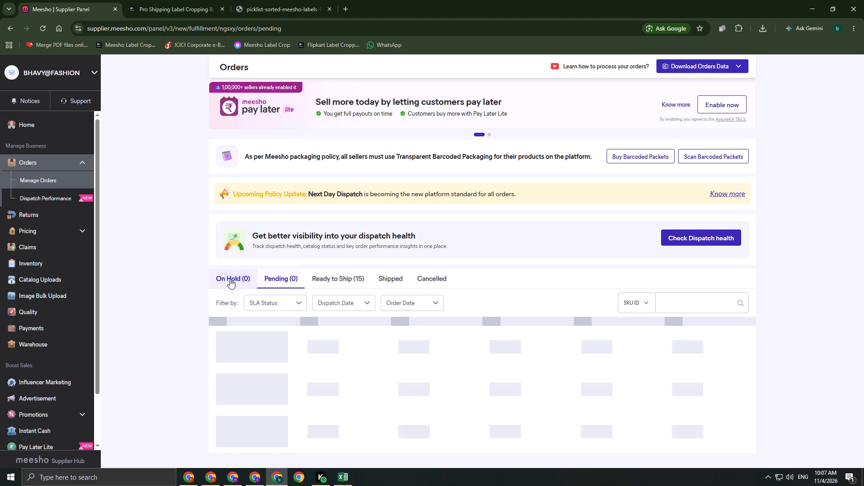
{"action": "left_click", "coordinate": [224, 278]}
View the BHAVY@FASHION advertisement overview for today.
{"action": "left_click", "coordinate": [76, 399]}
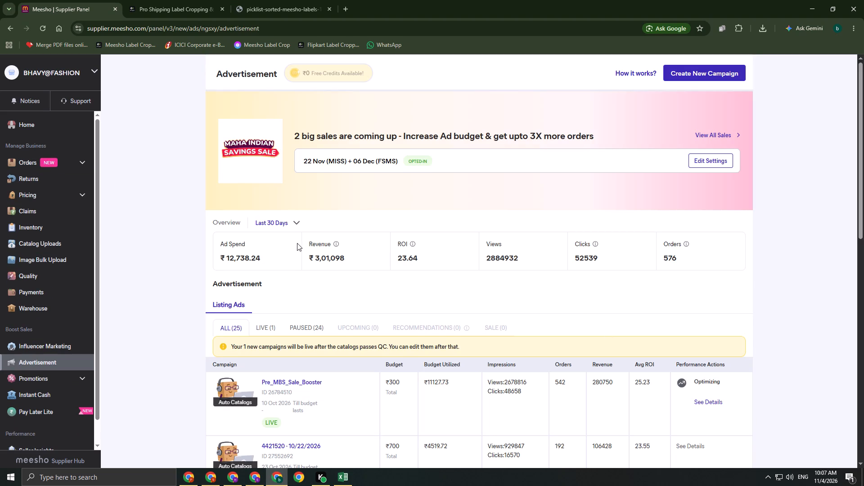
{"action": "left_click", "coordinate": [297, 222]}
{"action": "left_click", "coordinate": [276, 305]}
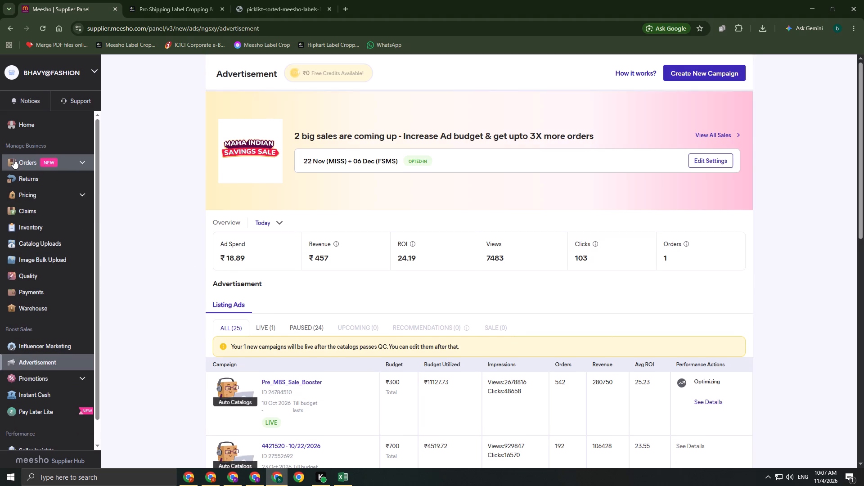
Return to the BHAVY@FASHION orders and recheck the on-hold and pending lists.
{"action": "left_click", "coordinate": [16, 157]}
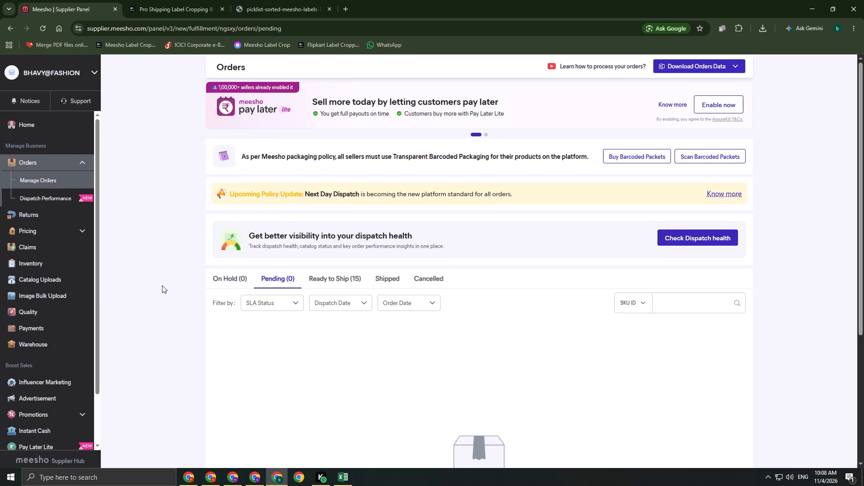
{"action": "left_click", "coordinate": [231, 279]}
{"action": "left_click", "coordinate": [263, 274]}
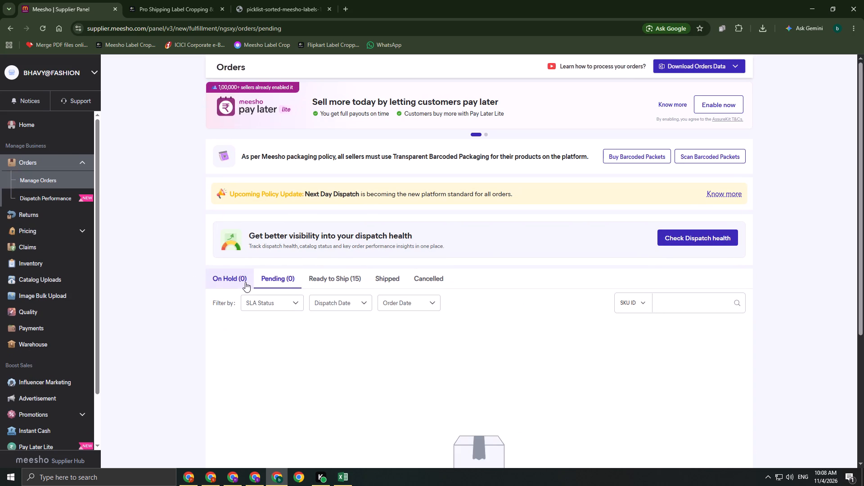
{"action": "left_click", "coordinate": [245, 282]}
{"action": "left_click", "coordinate": [271, 263]}
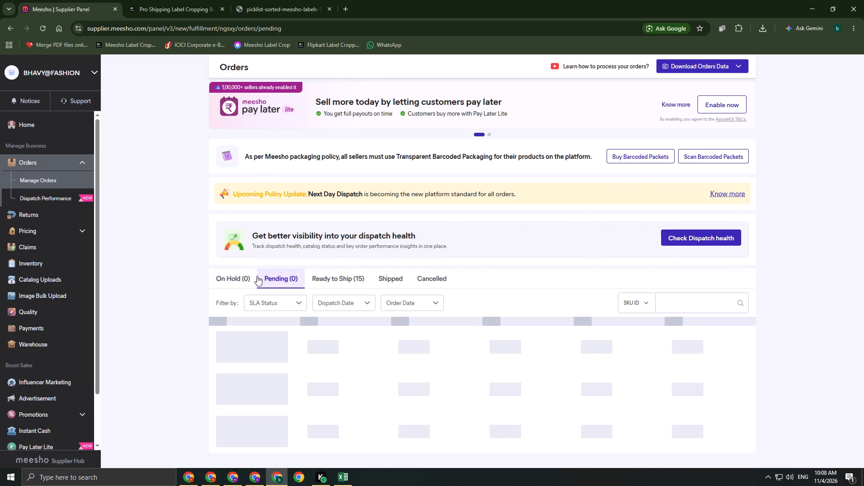